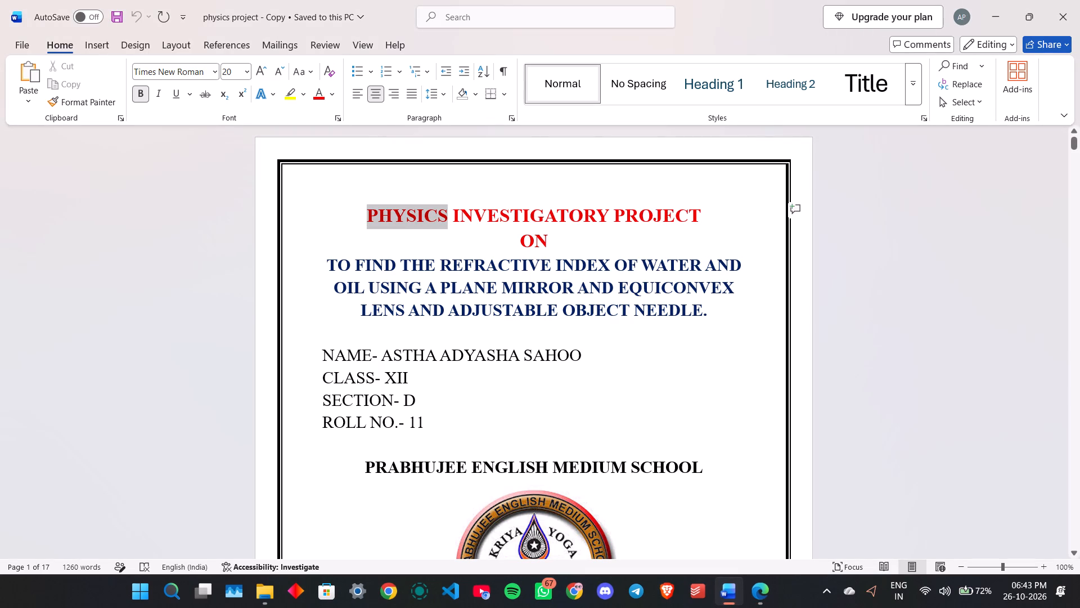
pyautogui.moveTo(449, 219); pyautogui.dragTo(449, 218)
pyautogui.press('BackSpace')
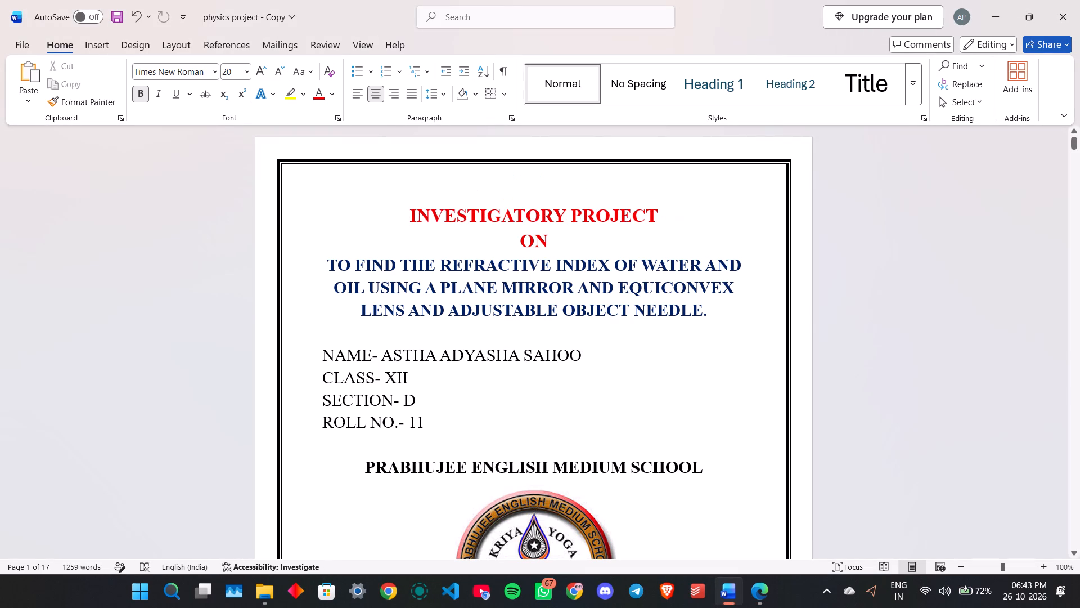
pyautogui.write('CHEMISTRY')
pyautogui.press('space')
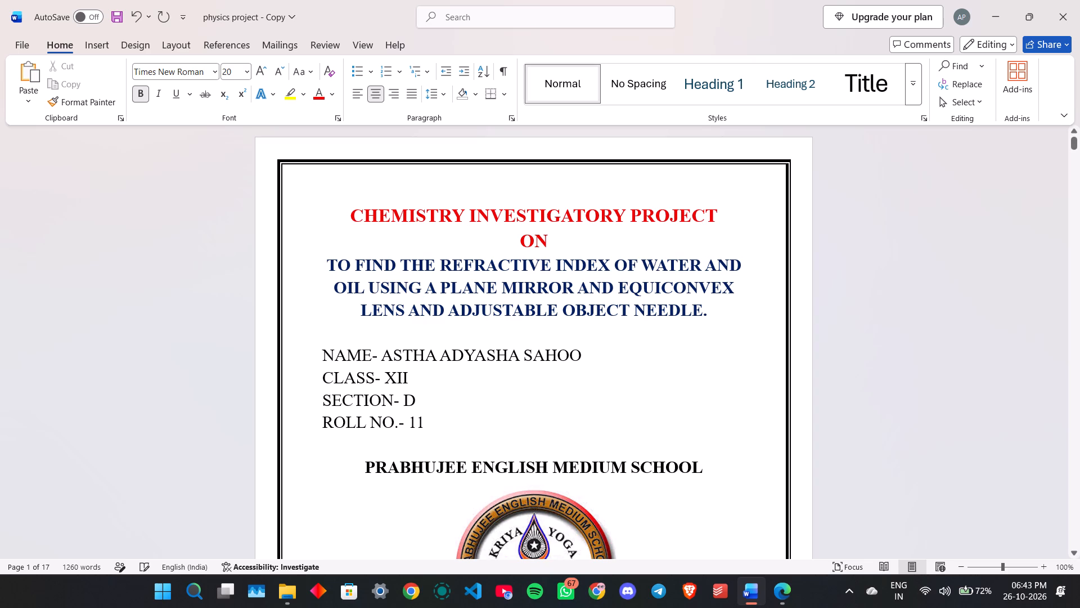
# Replace the refractive index topic on the cover page with the copied title "Comparative Study of Vitamin C in Different Fruit Juices".
pyautogui.moveTo(328, 263); pyautogui.dragTo(685, 324)
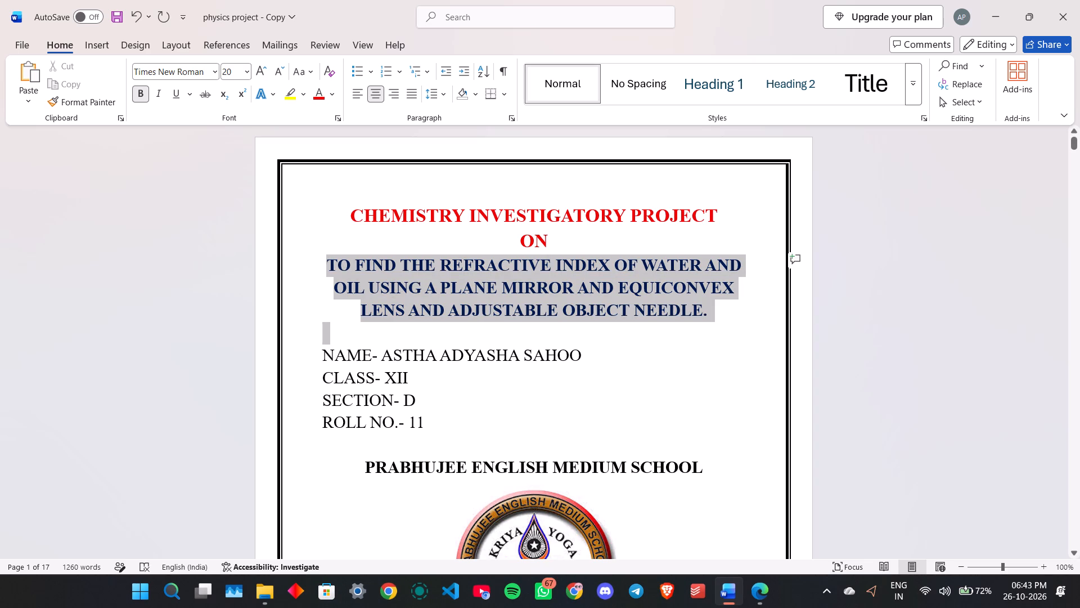
pyautogui.moveTo(685, 324); pyautogui.dragTo(705, 316)
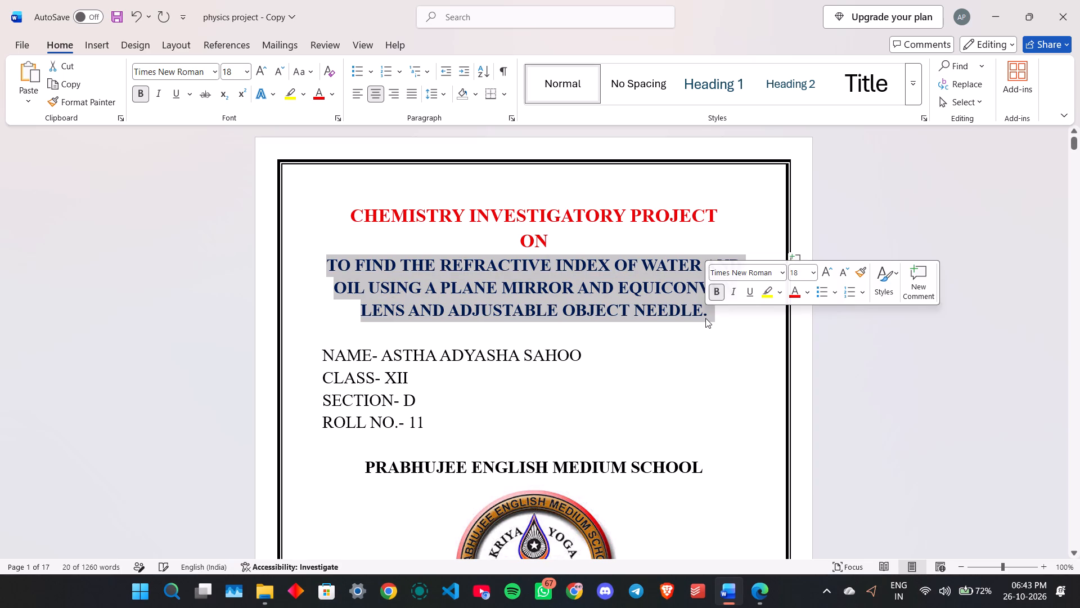
pyautogui.press('BackSpace')
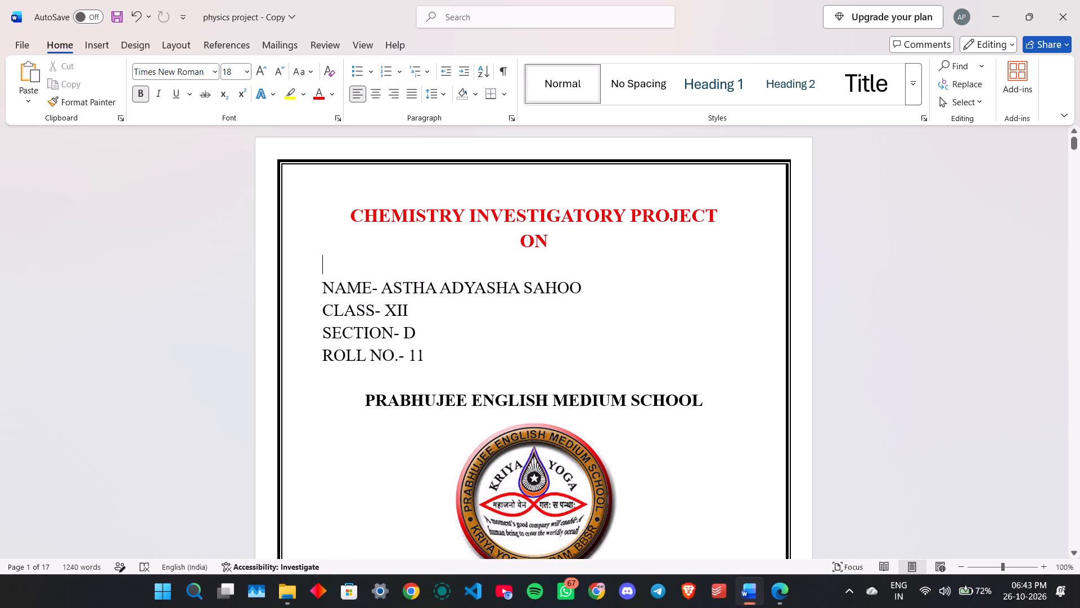
pyautogui.hotkey('ctrl', 'v')
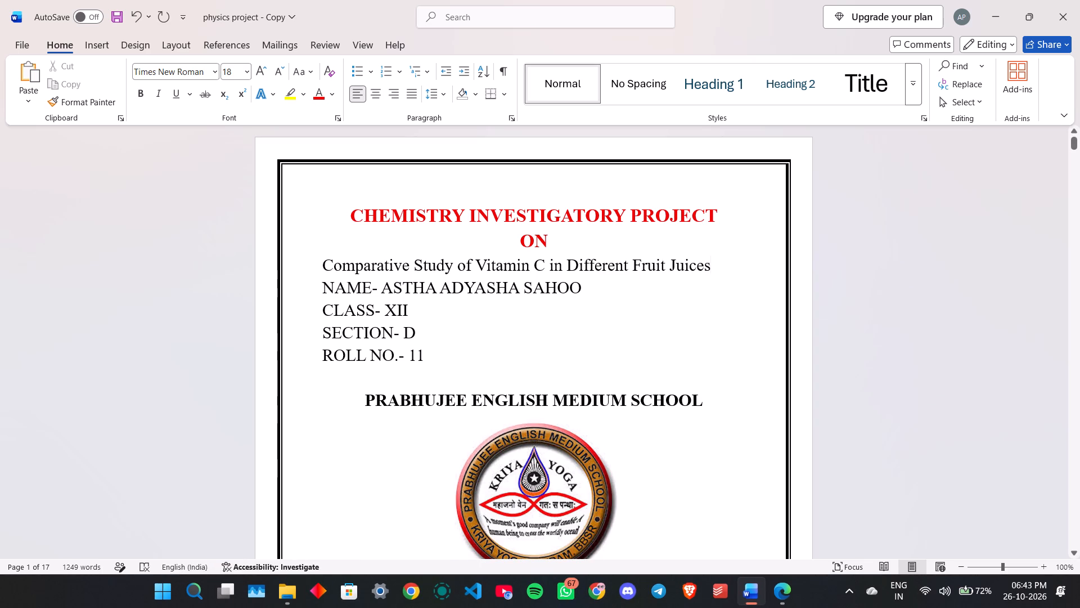
# Convert the pasted vitamin C title to all capitals and centre it.
pyautogui.moveTo(323, 267); pyautogui.dragTo(677, 301)
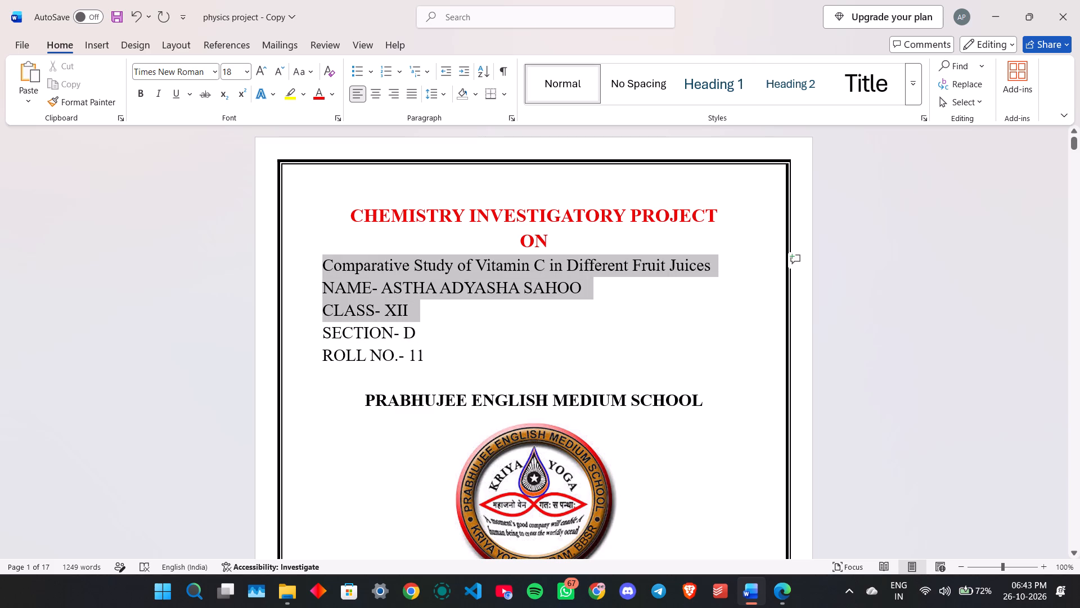
pyautogui.moveTo(677, 301); pyautogui.dragTo(714, 267)
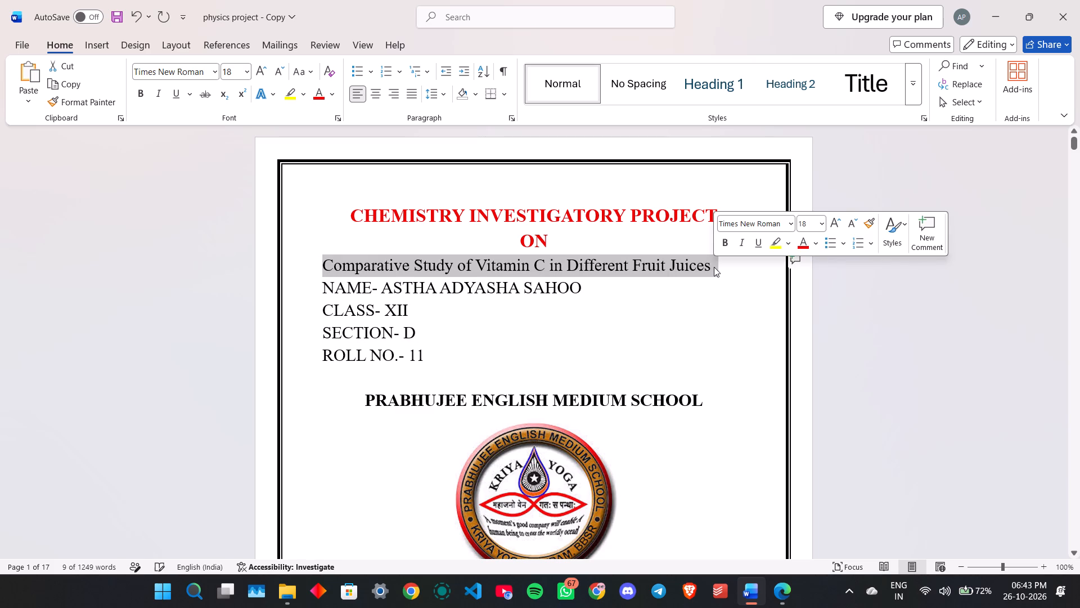
pyautogui.hotkey('shift', 'F3')
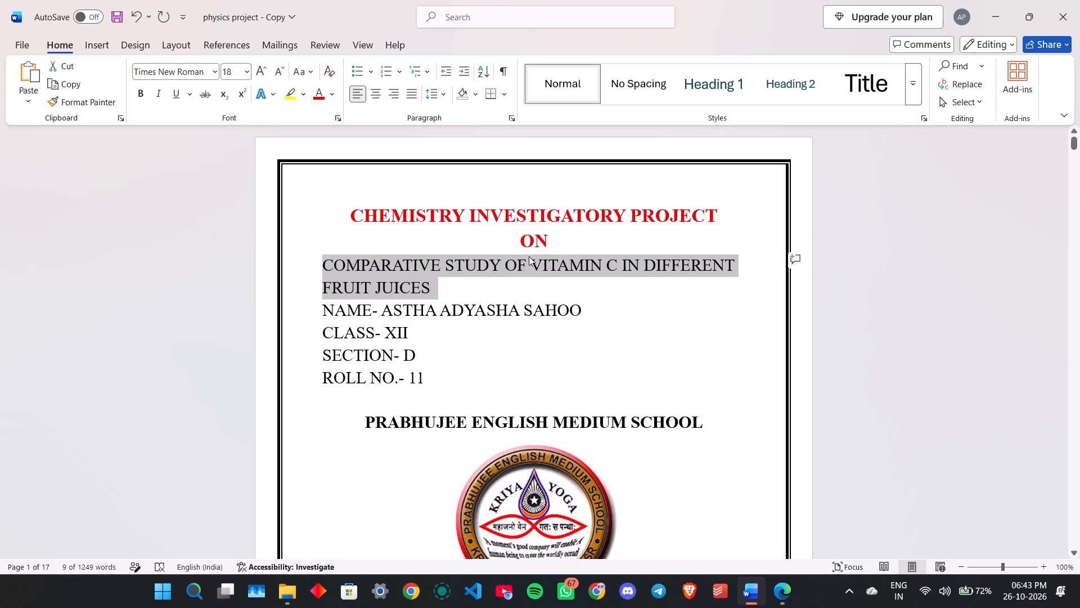
pyautogui.click(376, 92)
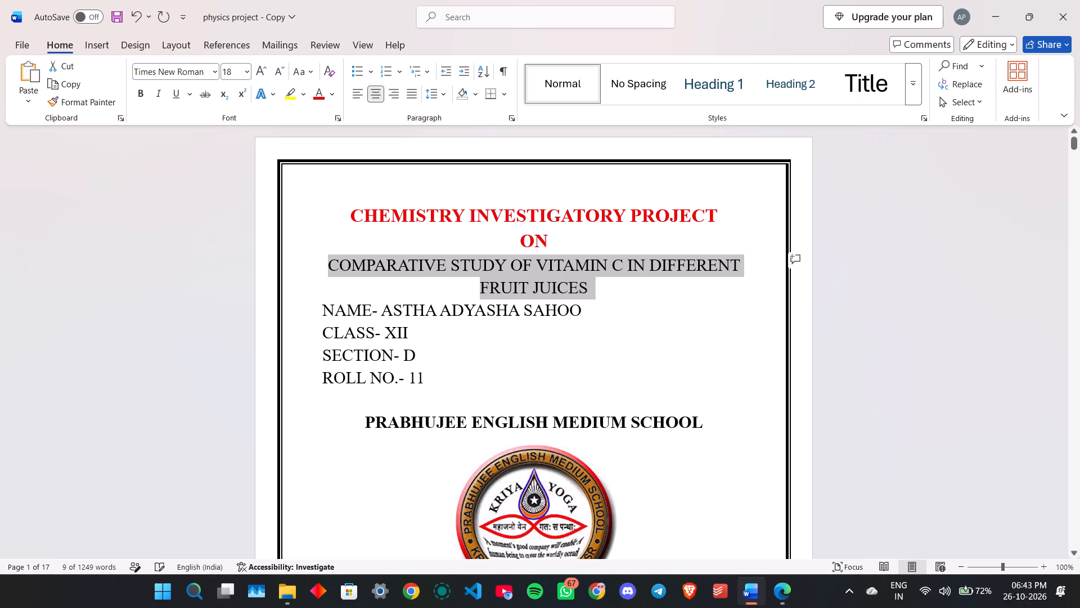
# Format the vitamin C title in 20 pt Artifakt Element Black with dark blue text.
pyautogui.rightClick(498, 270)
pyautogui.click(608, 228)
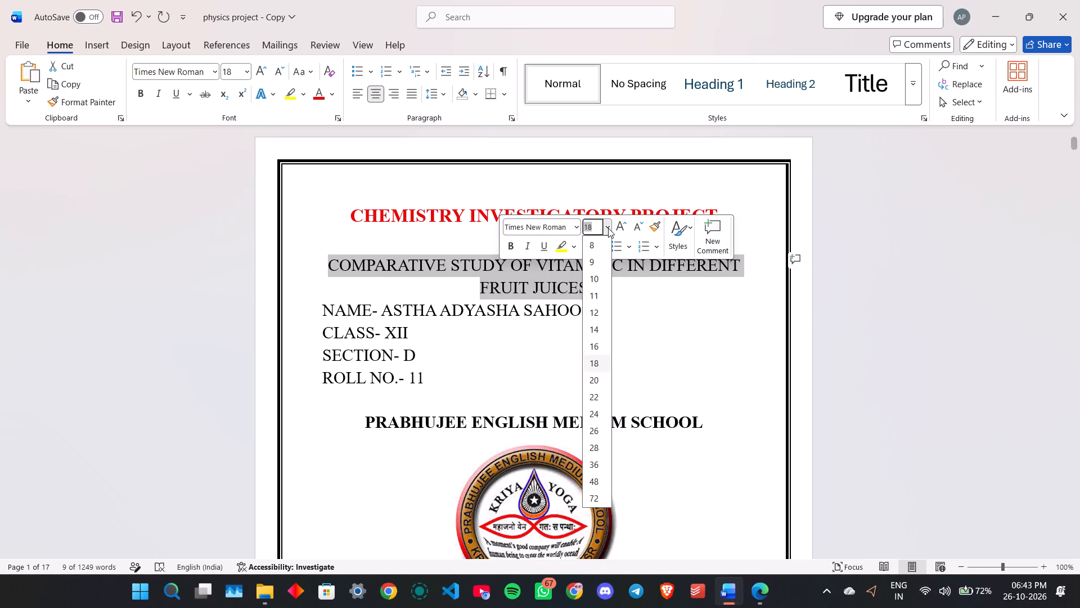
pyautogui.click(594, 395)
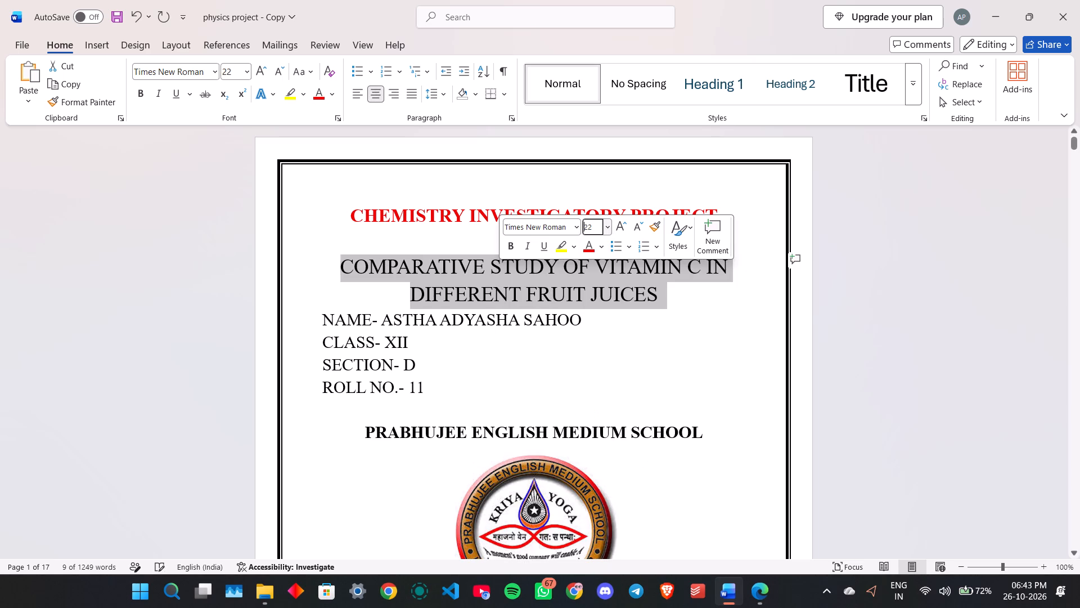
pyautogui.click(606, 227)
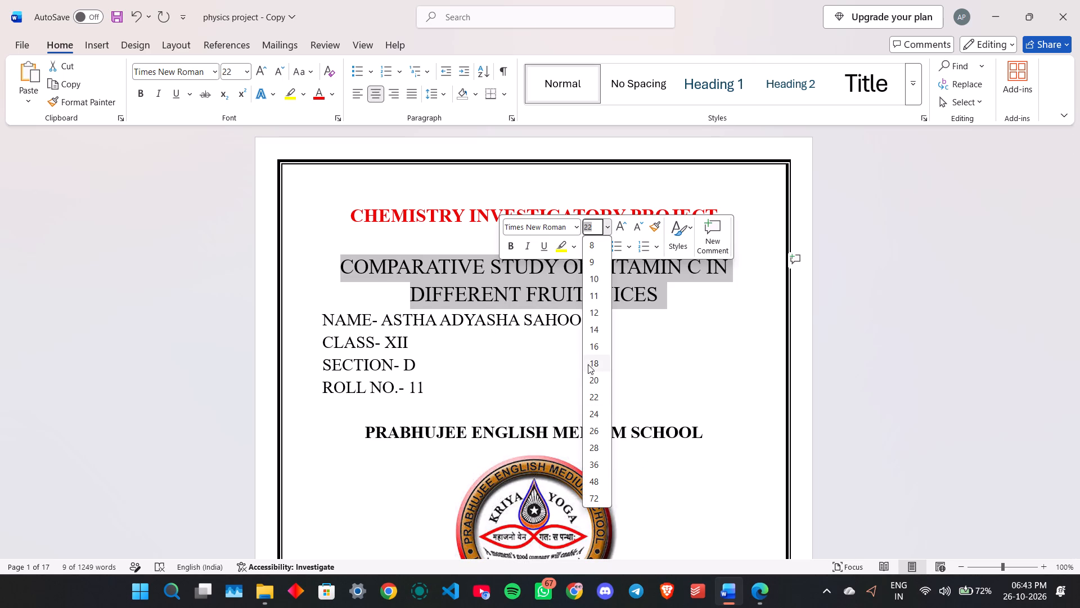
pyautogui.click(592, 374)
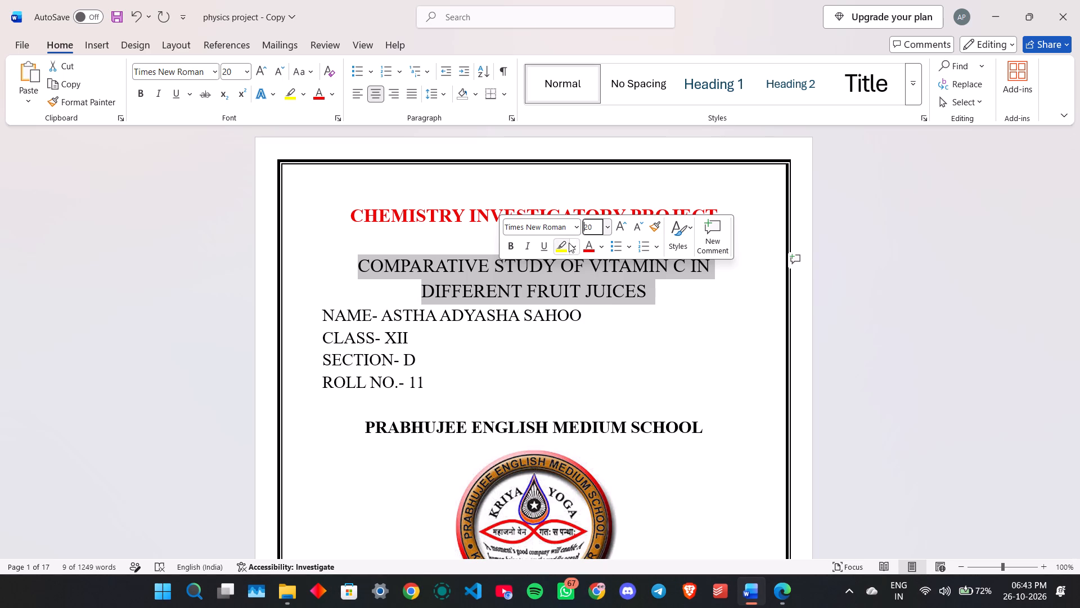
pyautogui.click(601, 249)
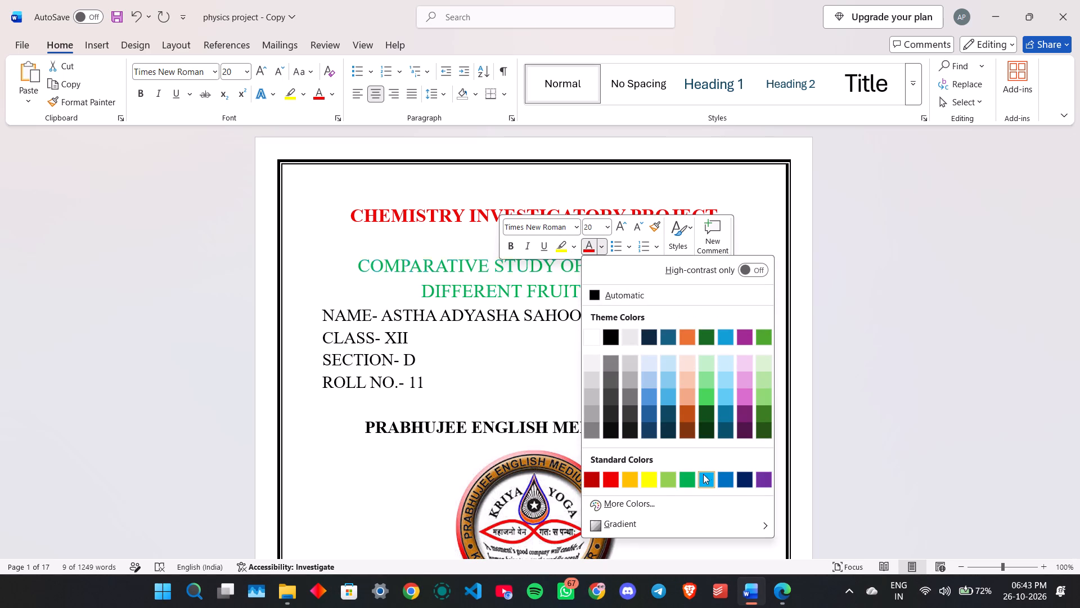
pyautogui.click(742, 479)
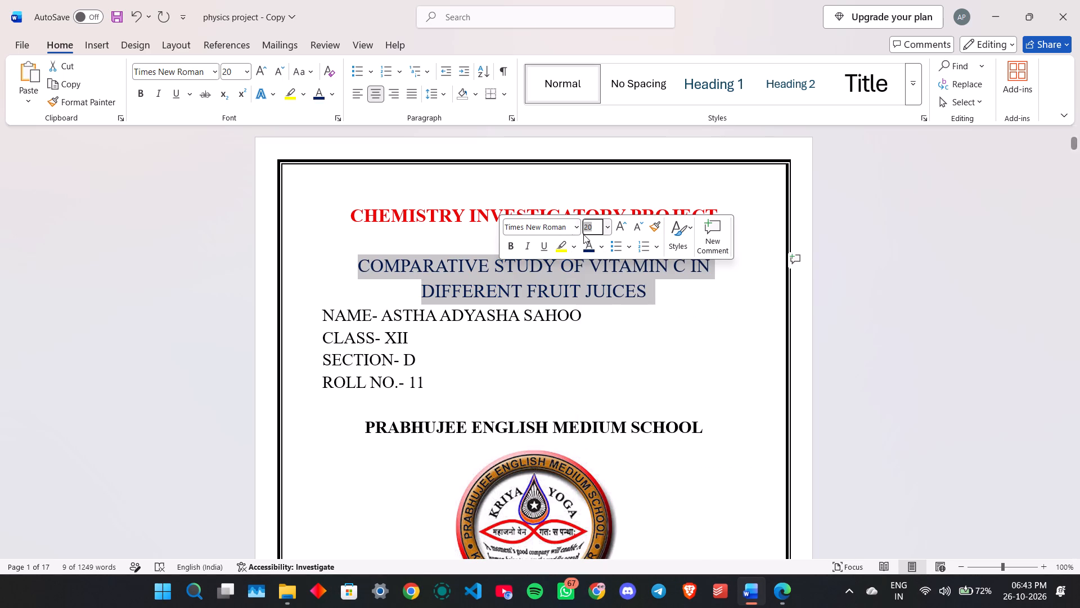
pyautogui.click(577, 225)
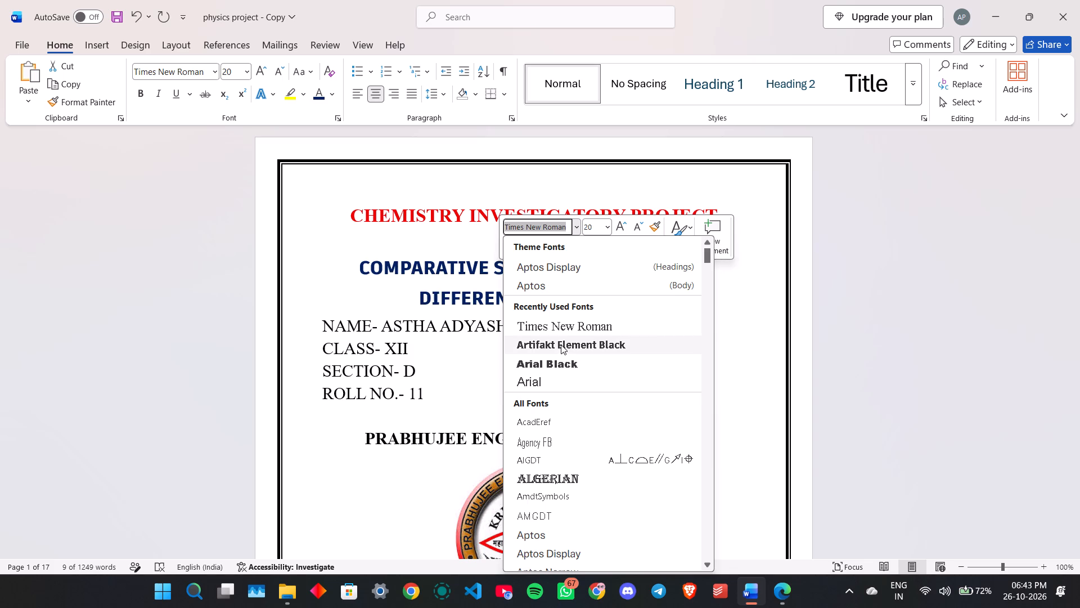
pyautogui.click(561, 345)
pyautogui.click(531, 359)
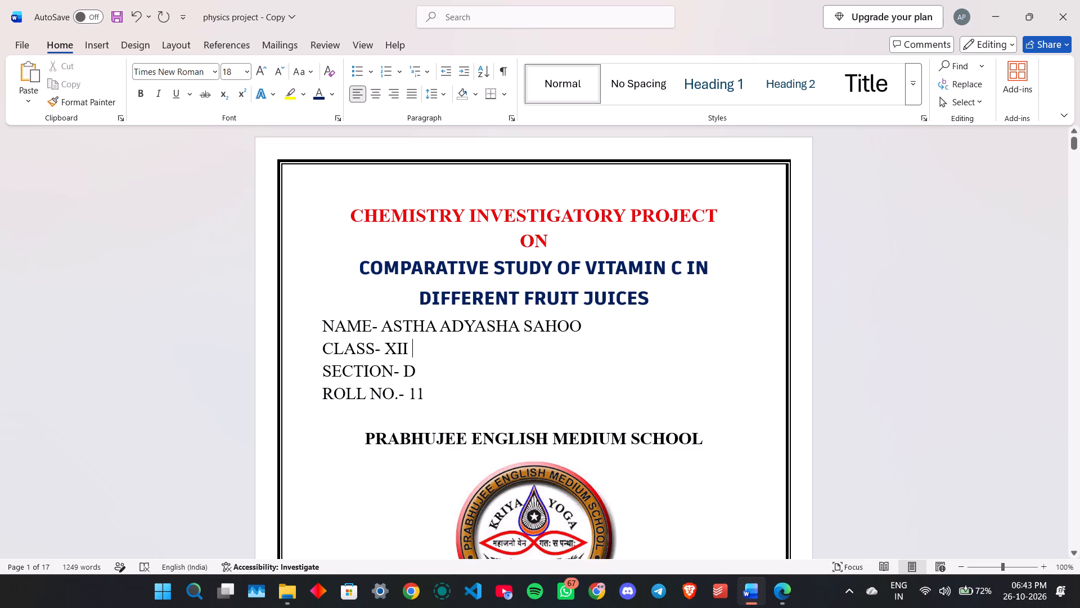
# Insert a blank line between the project title and the student's NAME line.
pyautogui.click(320, 327)
pyautogui.press('Return')
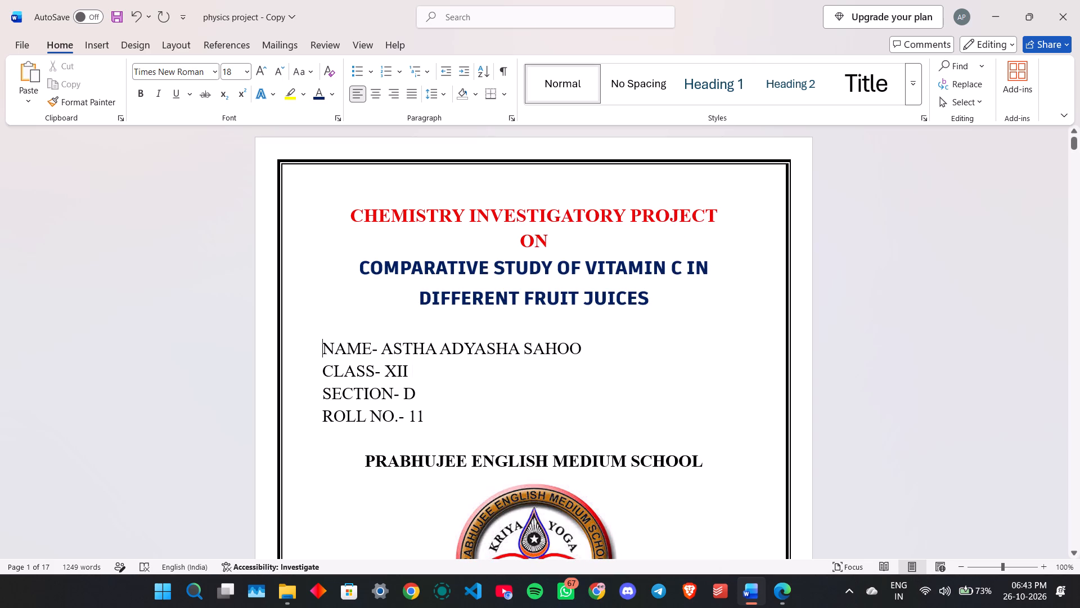
# Replace the physics teacher's name under SUBMITTED TO with the new teacher's name, using the title "Mrs".
pyautogui.scroll(-1, 428, 348)
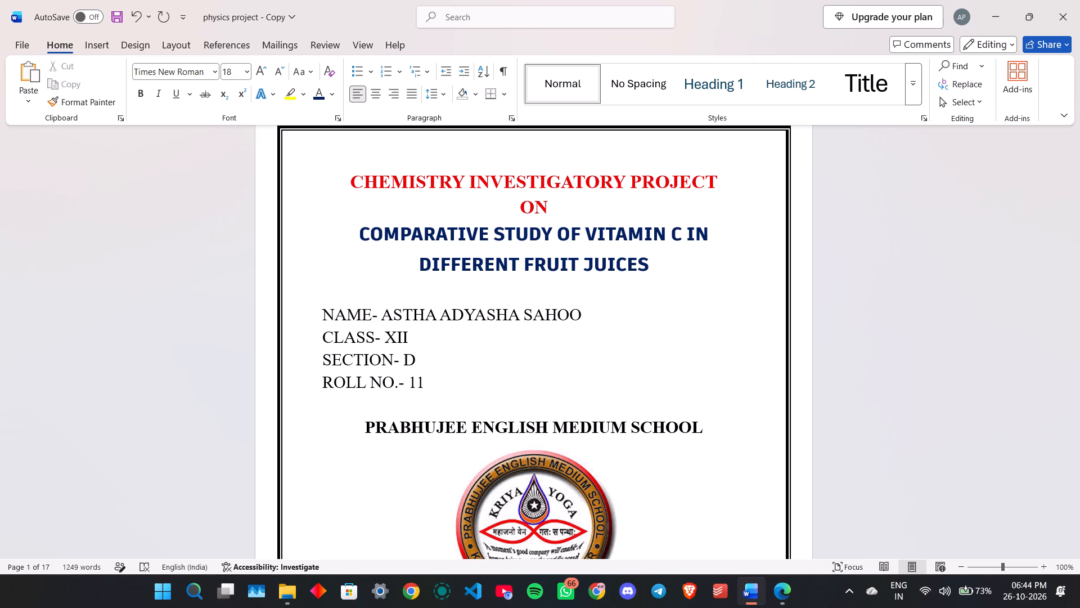
pyautogui.scroll(-2, 452, 344)
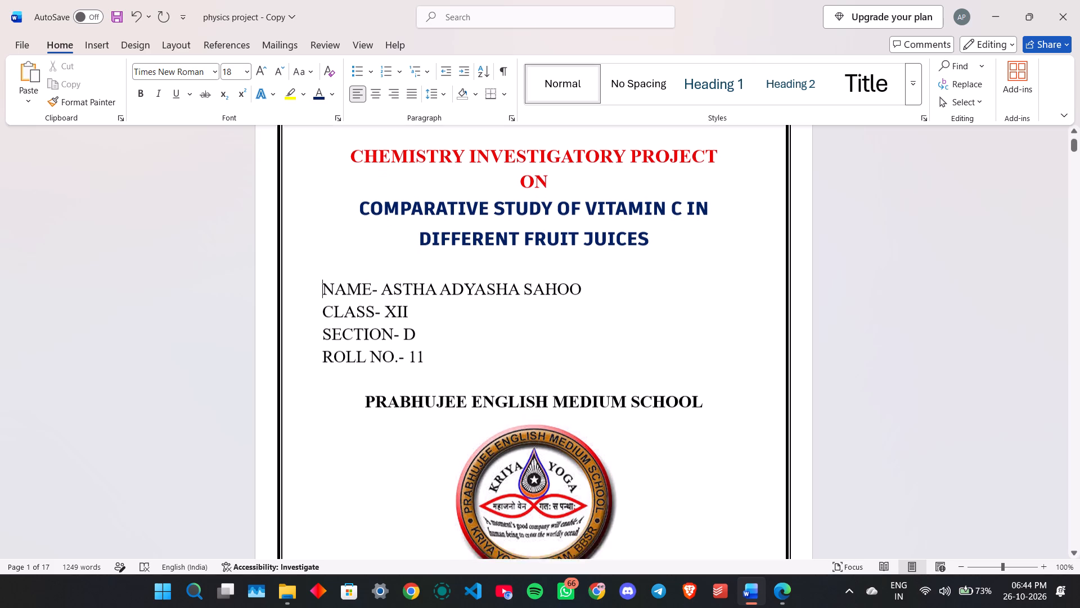
pyautogui.scroll(-7, 452, 346)
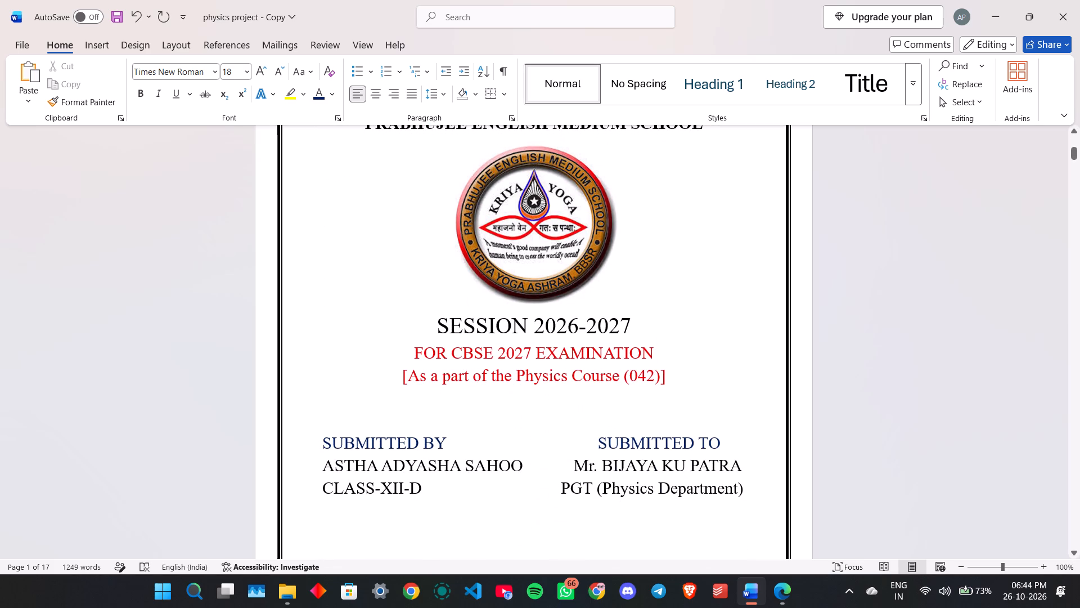
pyautogui.moveTo(574, 466); pyautogui.dragTo(714, 472)
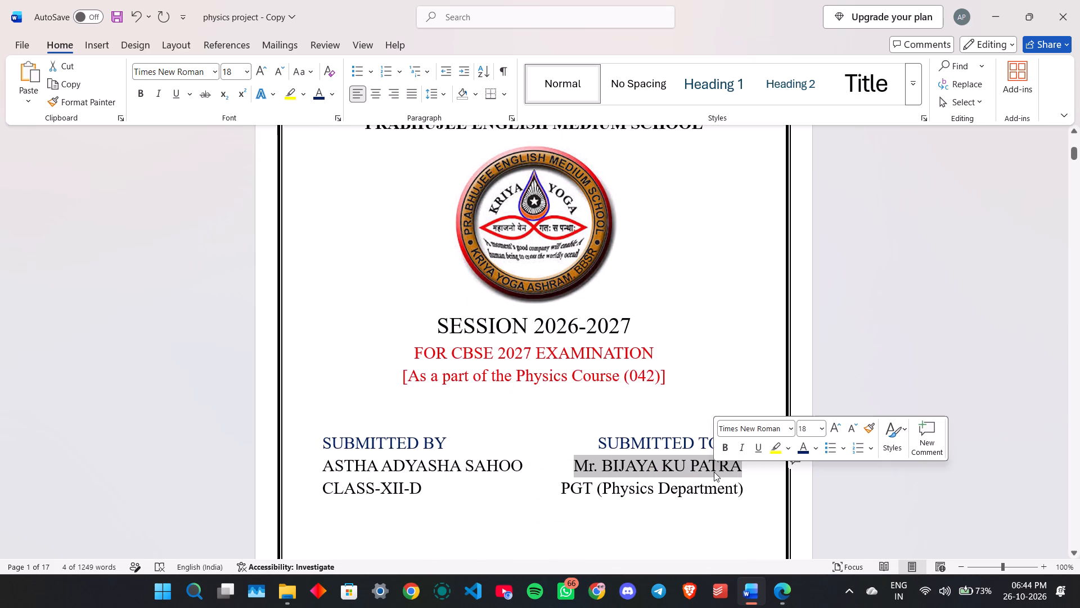
pyautogui.press('BackSpace')
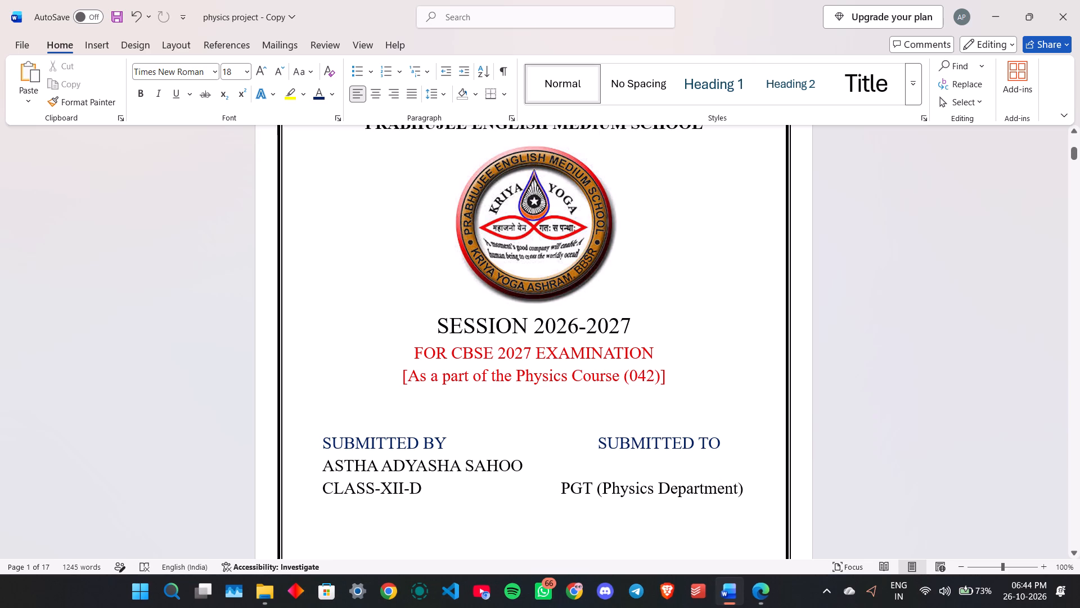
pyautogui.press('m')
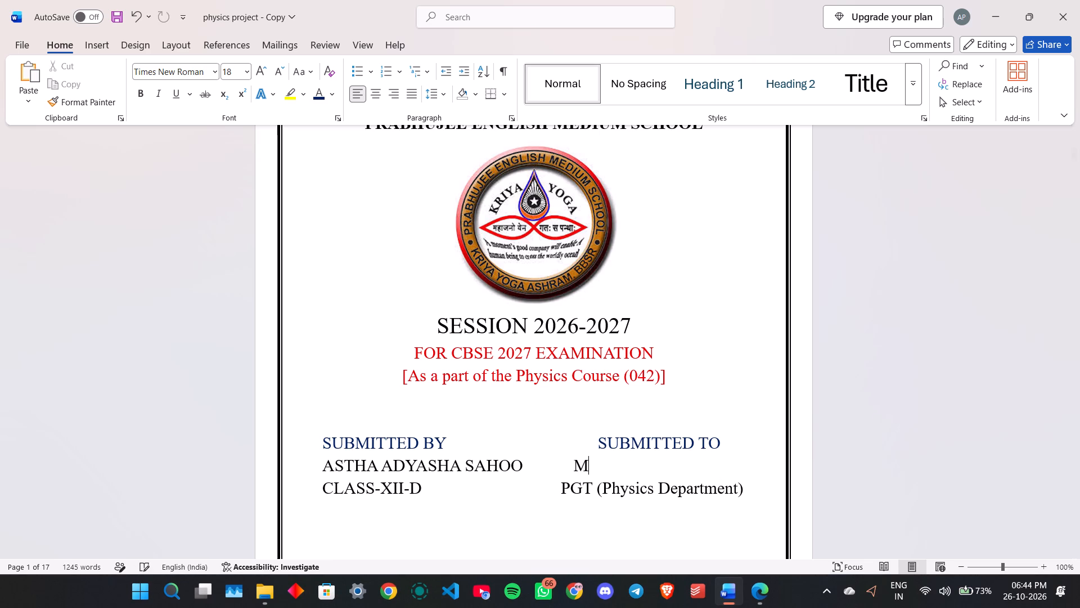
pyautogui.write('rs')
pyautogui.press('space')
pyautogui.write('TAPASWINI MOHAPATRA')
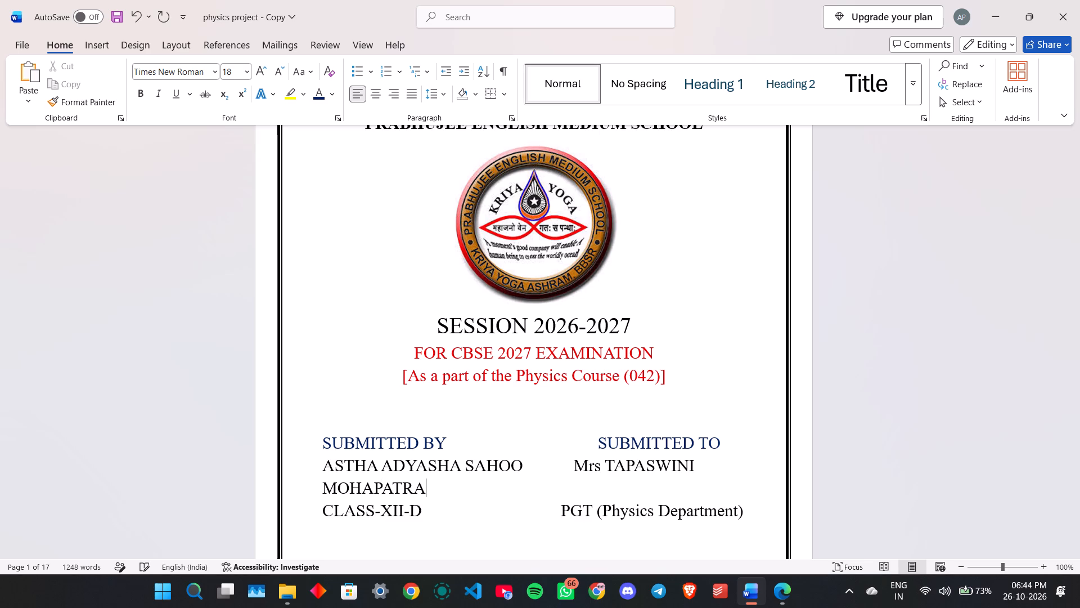
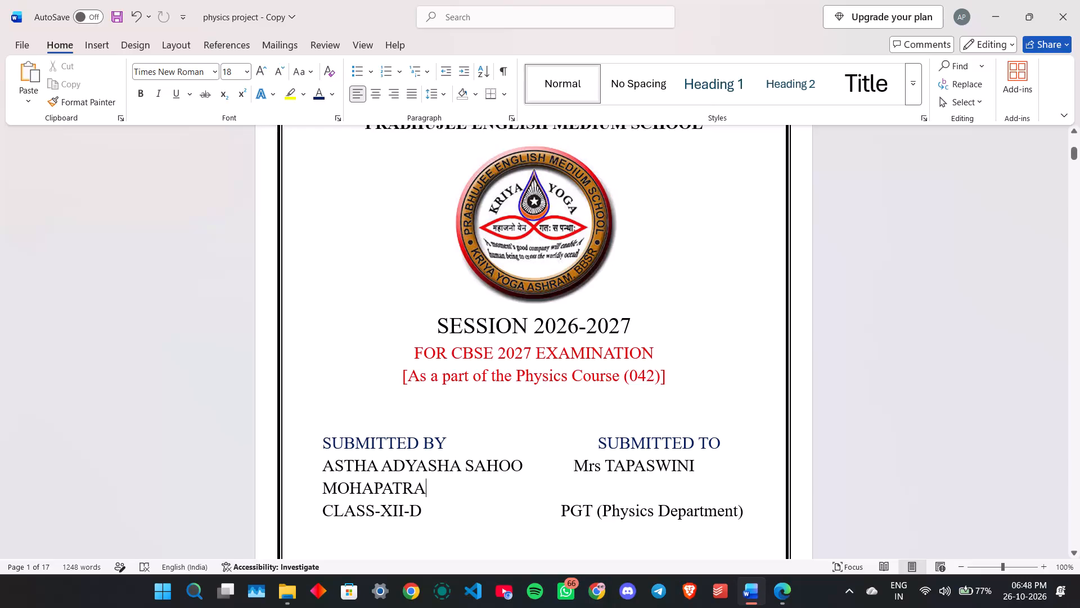
# Set the student's name under SUBMITTED BY to 16 pt.
pyautogui.moveTo(323, 466); pyautogui.dragTo(413, 465)
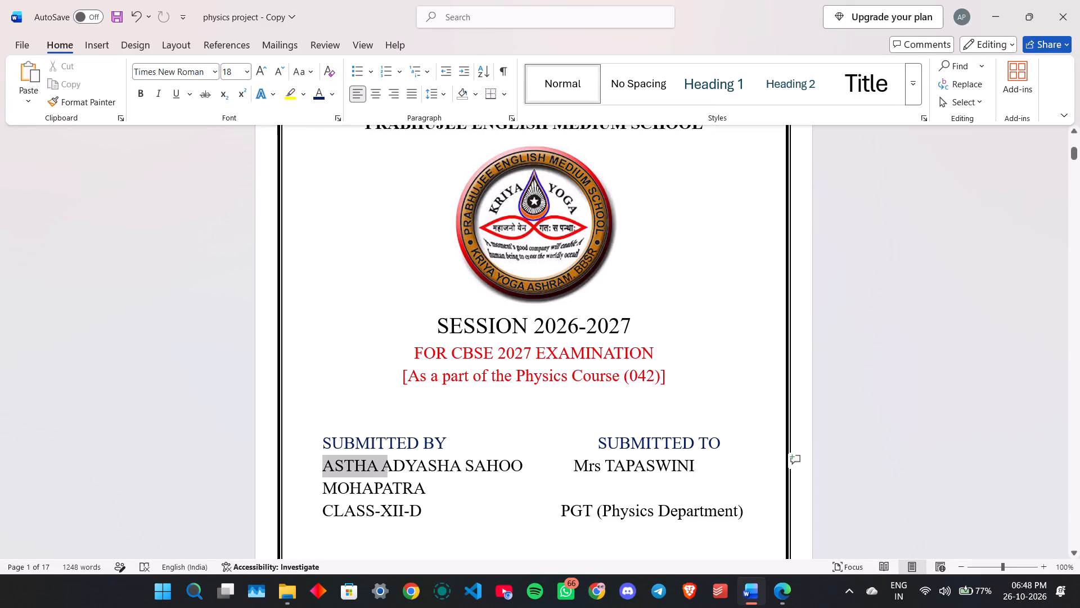
pyautogui.moveTo(413, 465); pyautogui.dragTo(523, 467)
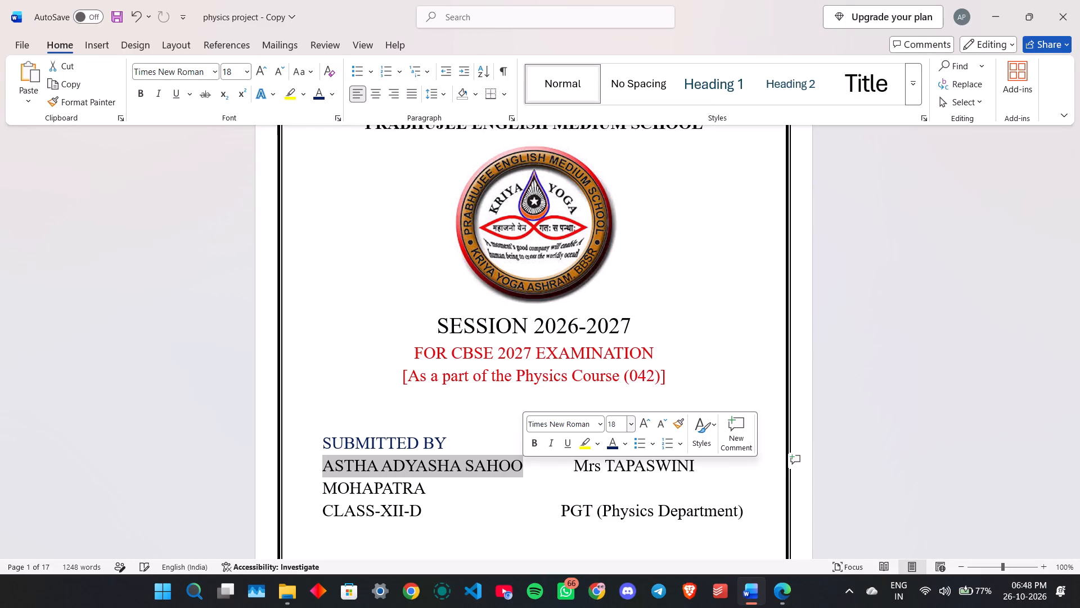
pyautogui.click(631, 426)
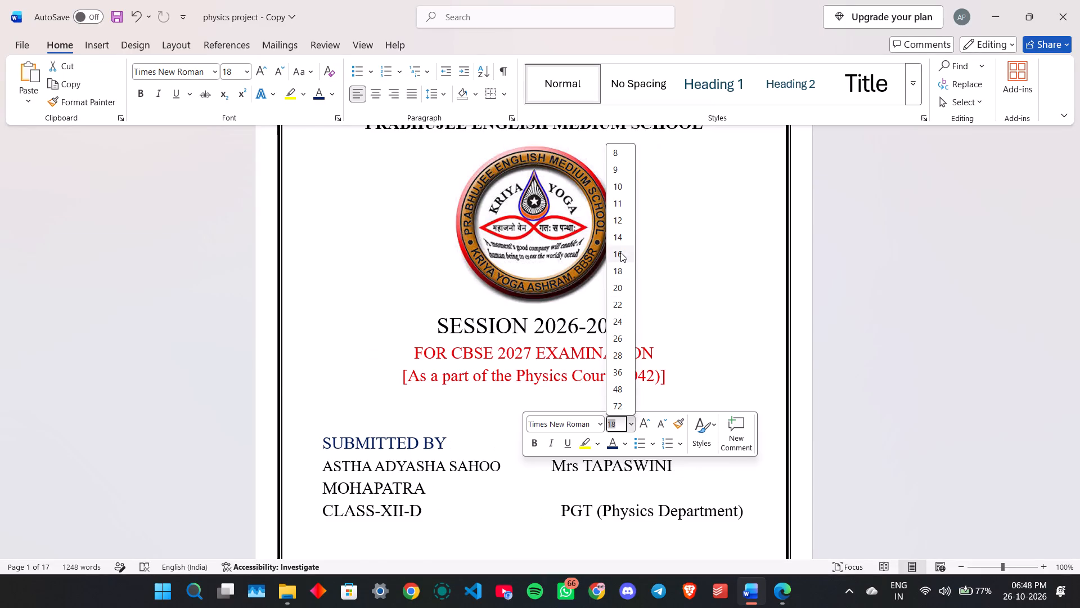
pyautogui.click(620, 252)
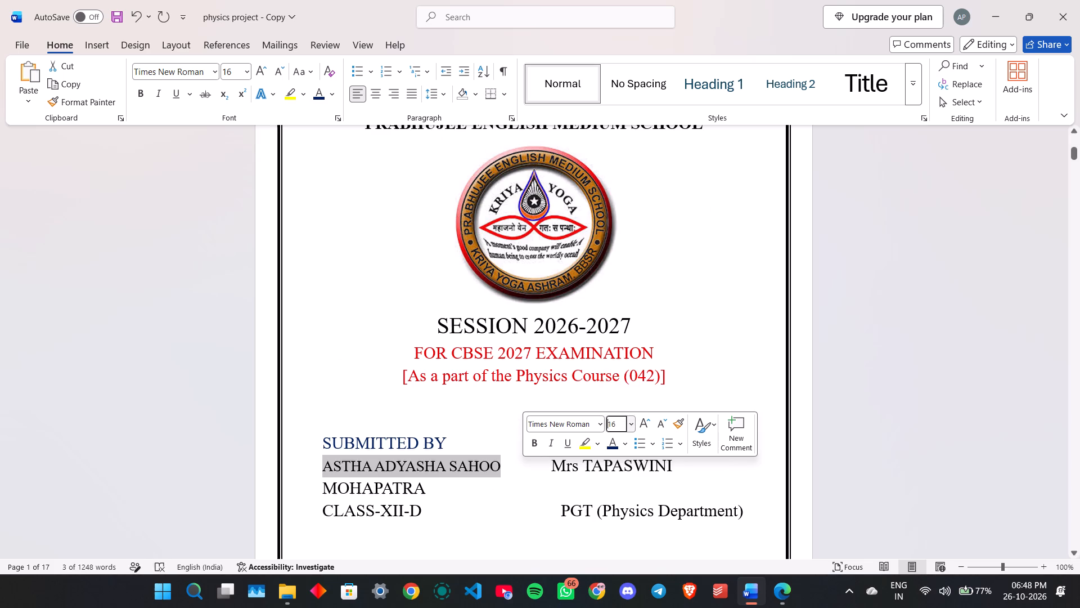
# Set the teacher's full name under SUBMITTED TO, including its title "Mrs", to 16 pt.
pyautogui.moveTo(549, 463); pyautogui.dragTo(511, 476)
pyautogui.moveTo(525, 467); pyautogui.dragTo(539, 464)
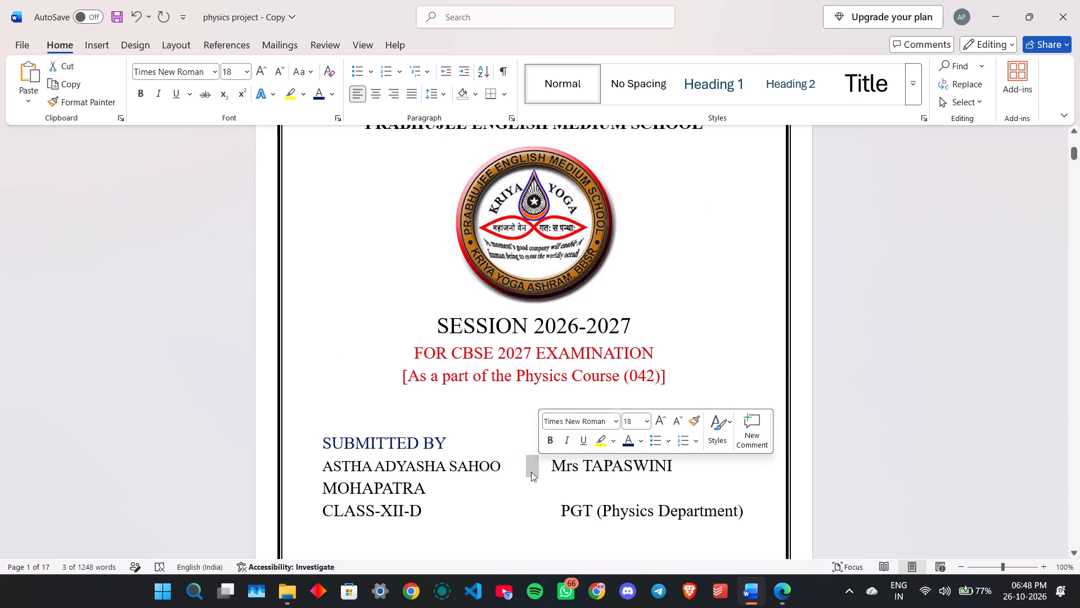
pyautogui.moveTo(552, 466); pyautogui.dragTo(541, 498)
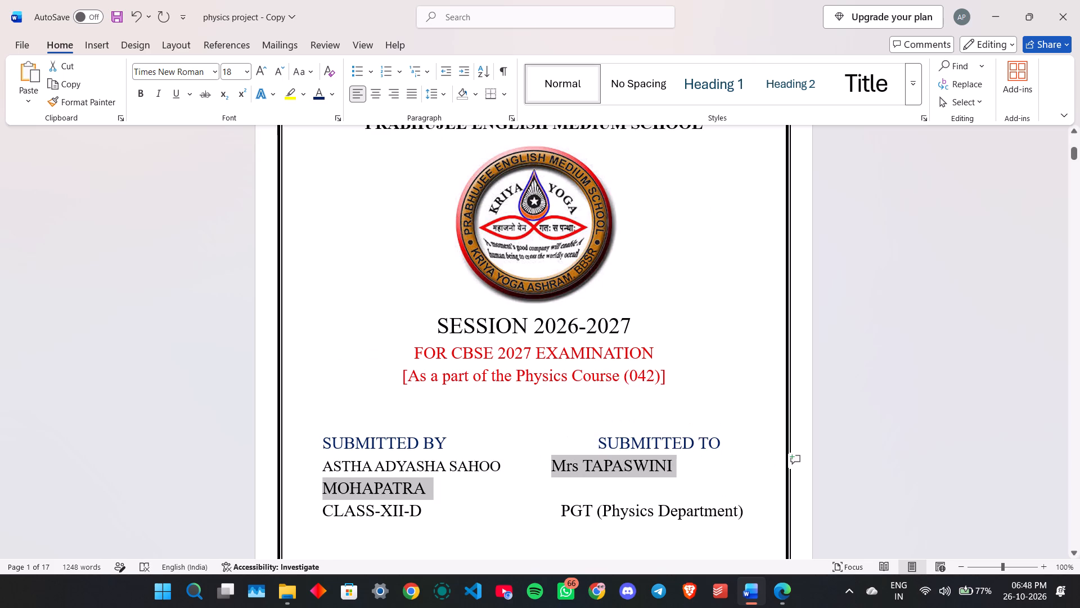
pyautogui.moveTo(541, 498); pyautogui.dragTo(450, 485)
pyautogui.click(561, 442)
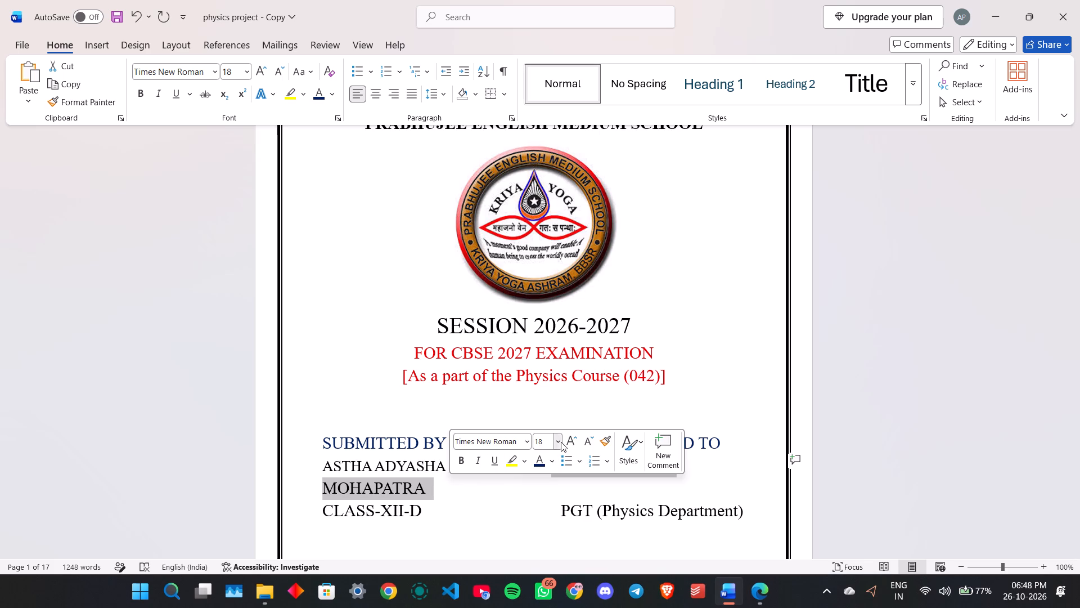
pyautogui.click(547, 271)
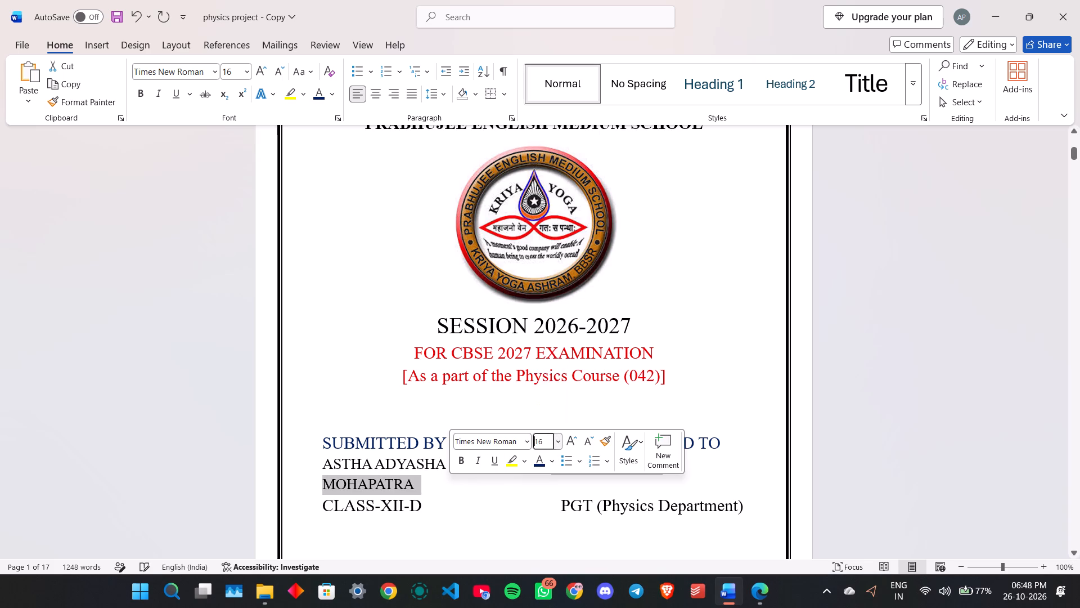
# Fit the teacher's full name on one line beside the student's name by removing extra spaces before "Mrs".
pyautogui.click(324, 483)
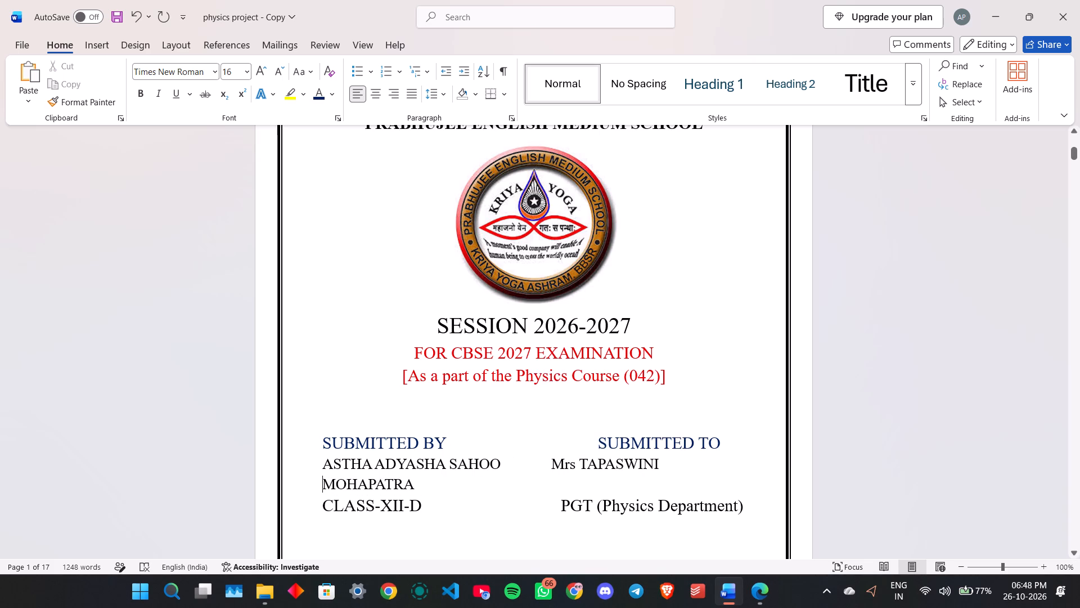
pyautogui.press('BackSpace')
pyautogui.press('BackSpace')
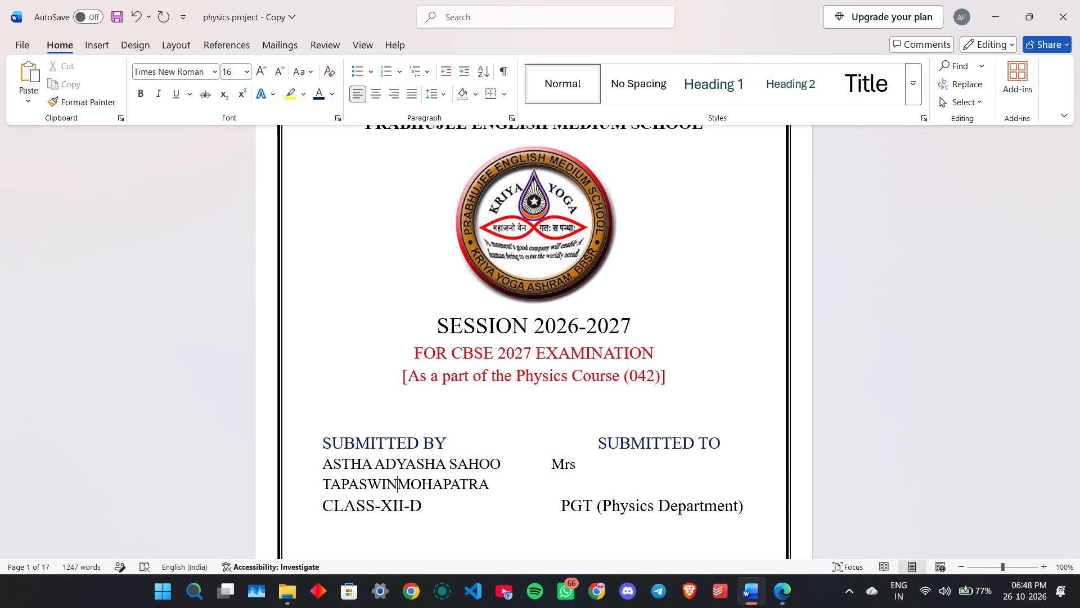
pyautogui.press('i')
pyautogui.press('Return')
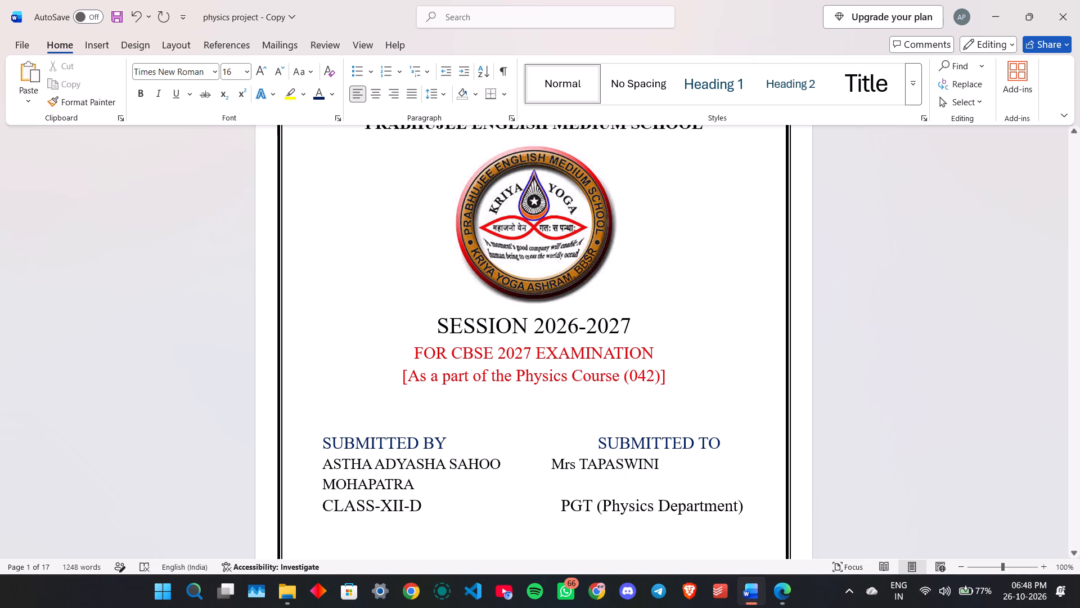
pyautogui.click(555, 465)
pyautogui.press('BackSpace')
pyautogui.press('BackSpace')
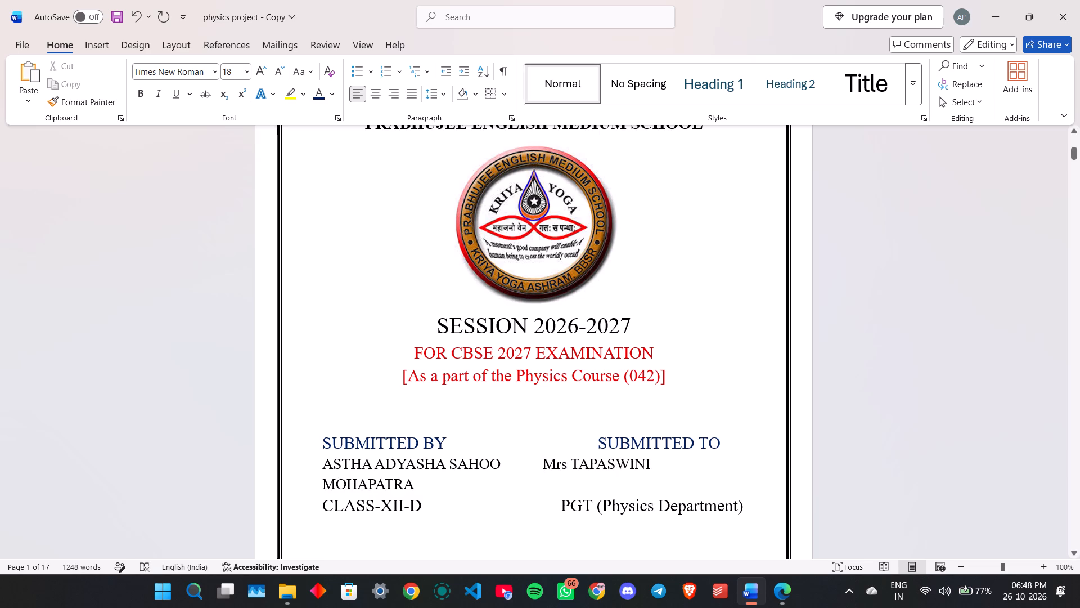
pyautogui.click(319, 484)
pyautogui.press('BackSpace')
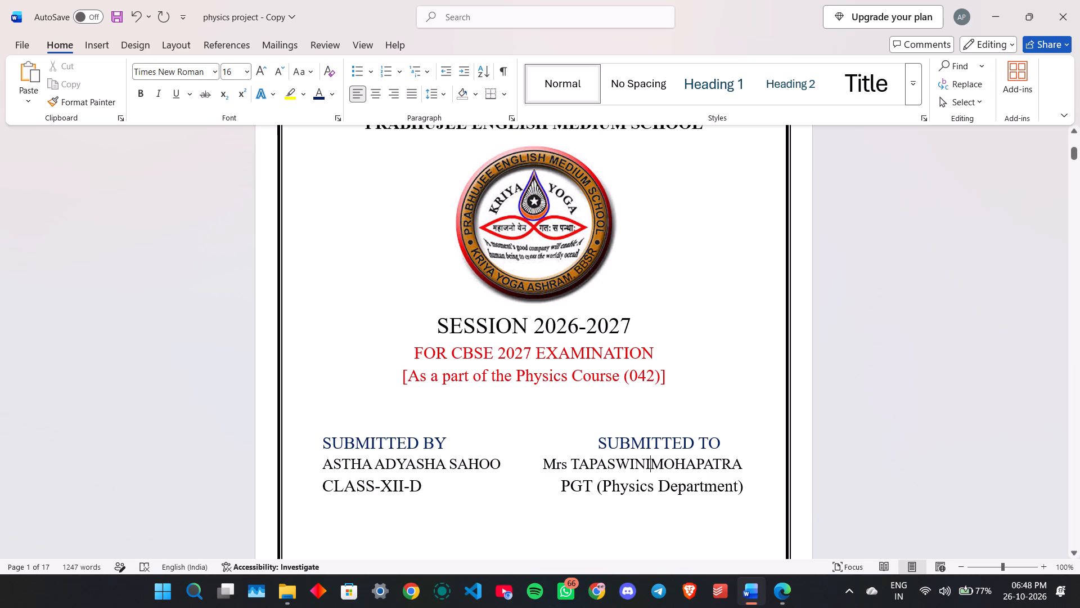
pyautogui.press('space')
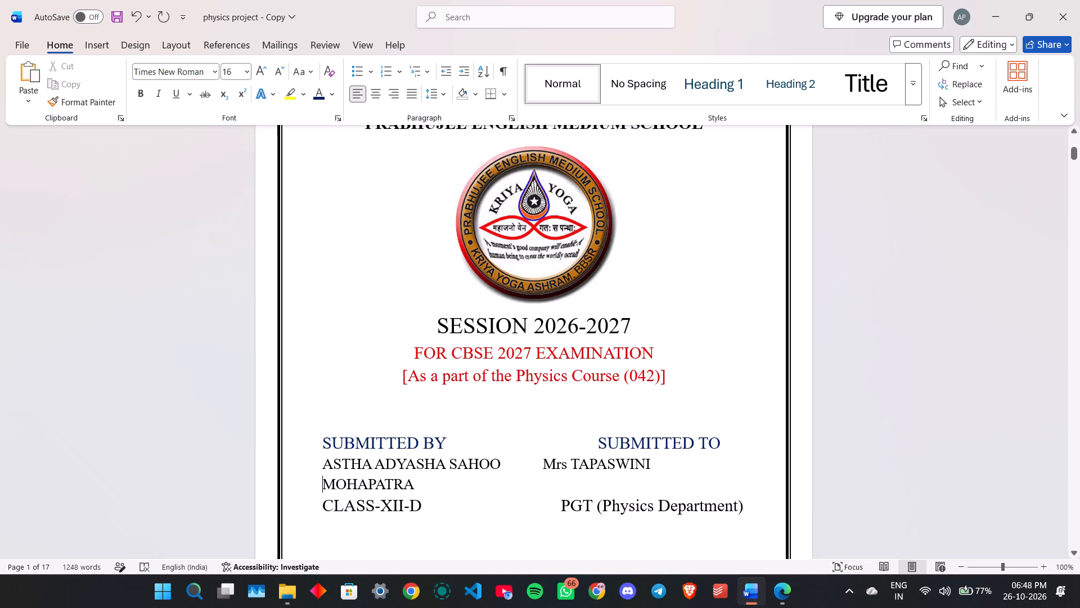
pyautogui.click(543, 468)
pyautogui.press('BackSpace')
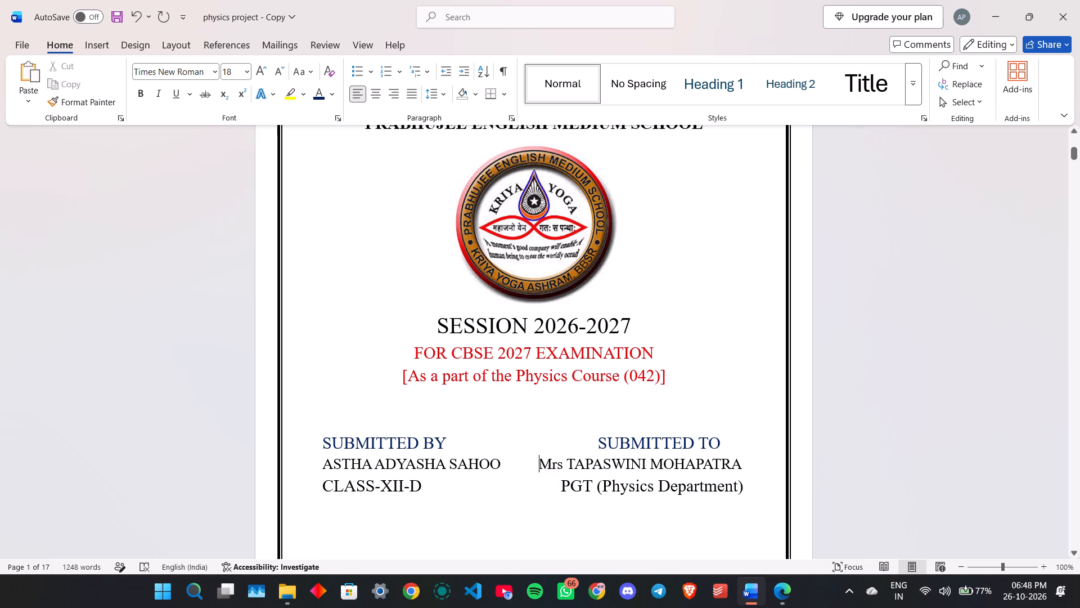
# Remove a couple of spaces before the SUBMITTED TO heading to align it over the teacher's name.
pyautogui.click(595, 442)
pyautogui.press('BackSpace')
pyautogui.press('BackSpace')
pyautogui.press('BackSpace')
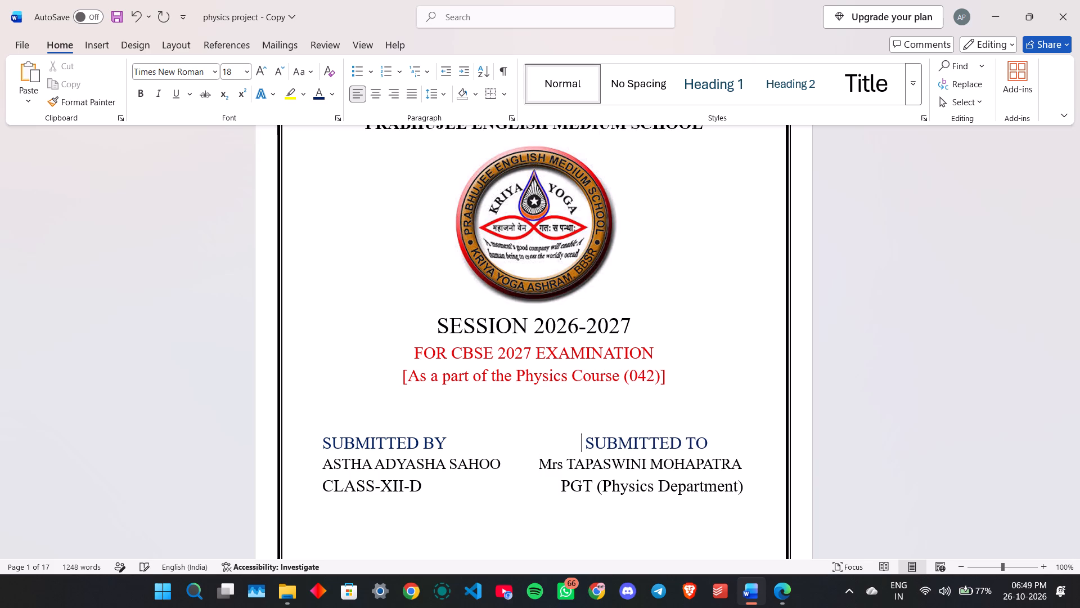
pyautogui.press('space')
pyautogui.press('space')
pyautogui.press('BackSpace')
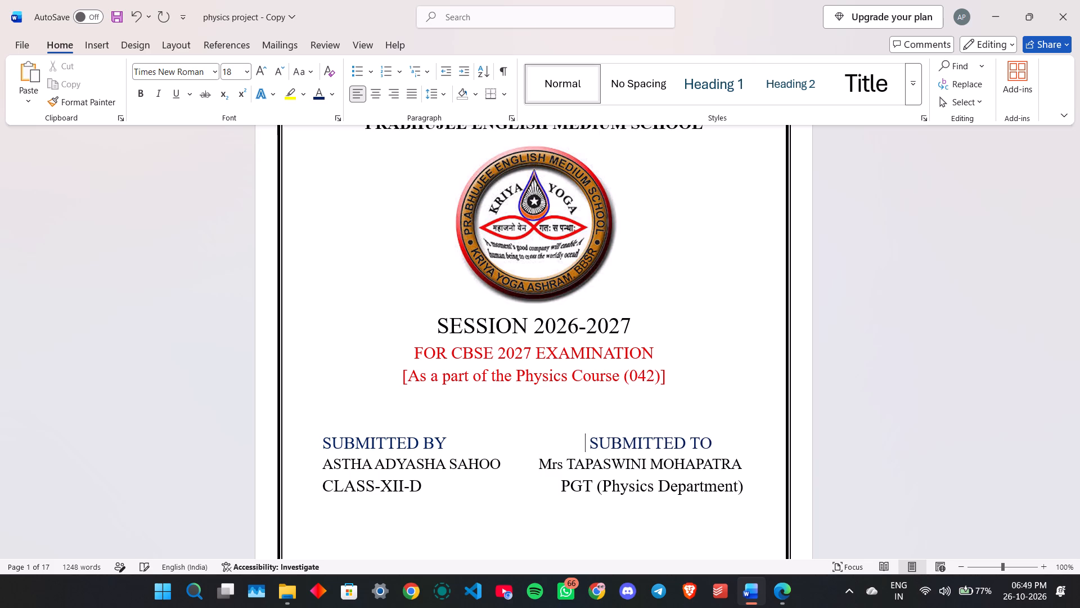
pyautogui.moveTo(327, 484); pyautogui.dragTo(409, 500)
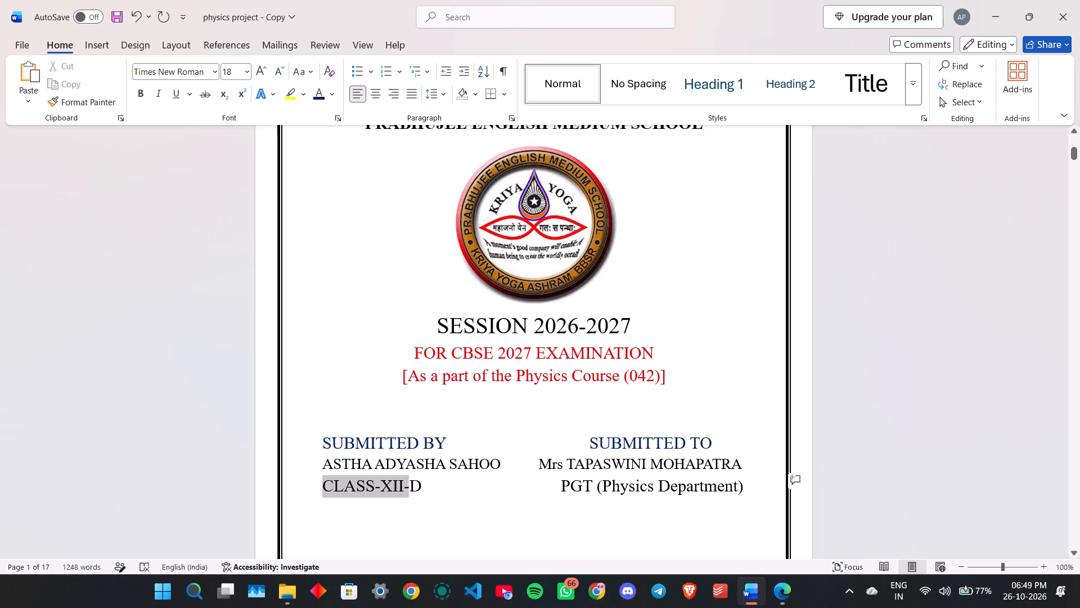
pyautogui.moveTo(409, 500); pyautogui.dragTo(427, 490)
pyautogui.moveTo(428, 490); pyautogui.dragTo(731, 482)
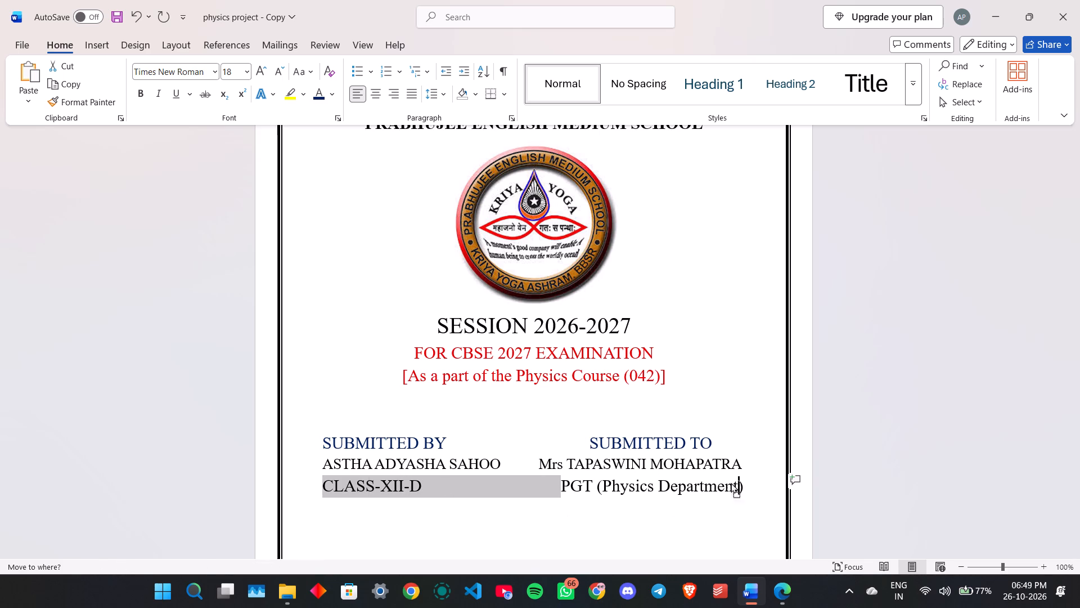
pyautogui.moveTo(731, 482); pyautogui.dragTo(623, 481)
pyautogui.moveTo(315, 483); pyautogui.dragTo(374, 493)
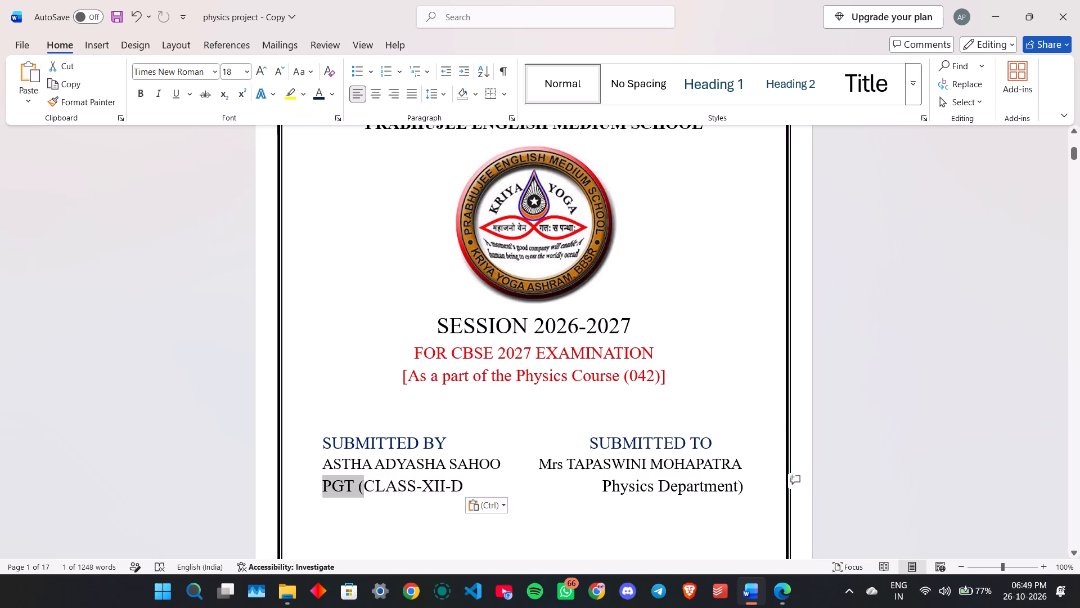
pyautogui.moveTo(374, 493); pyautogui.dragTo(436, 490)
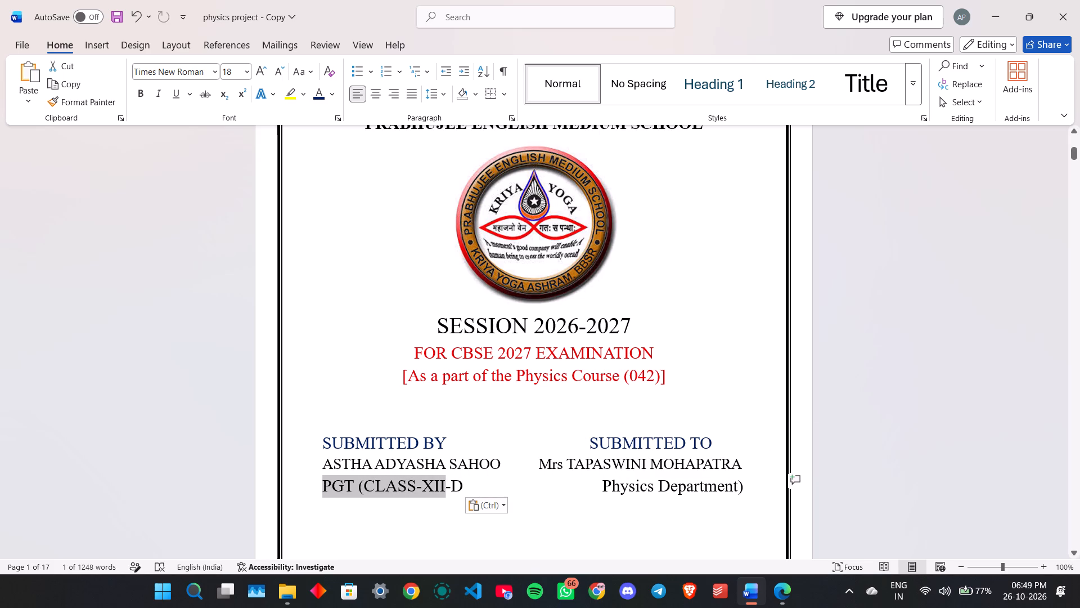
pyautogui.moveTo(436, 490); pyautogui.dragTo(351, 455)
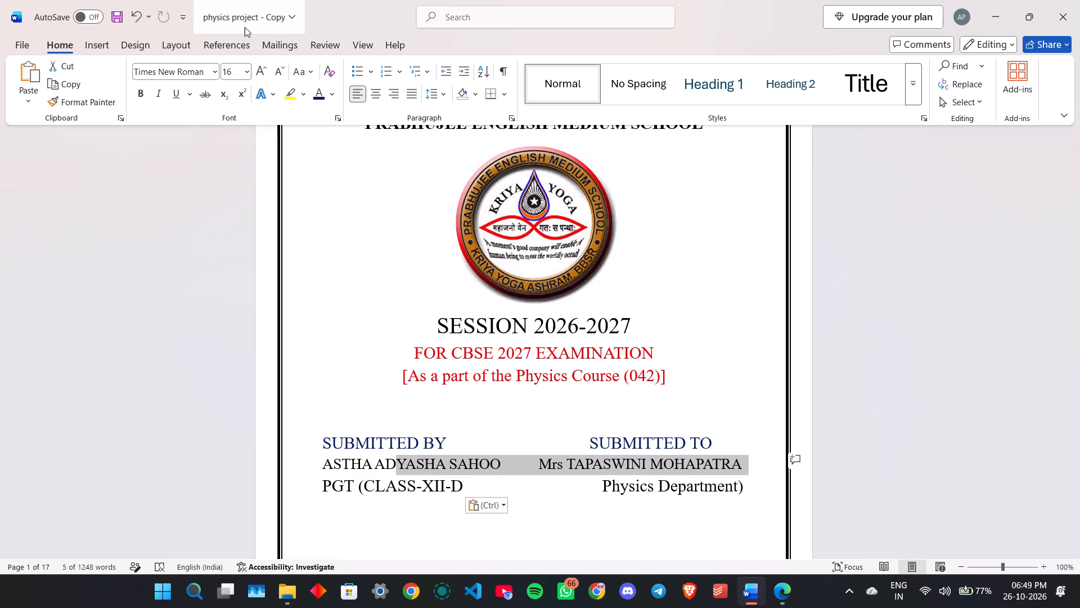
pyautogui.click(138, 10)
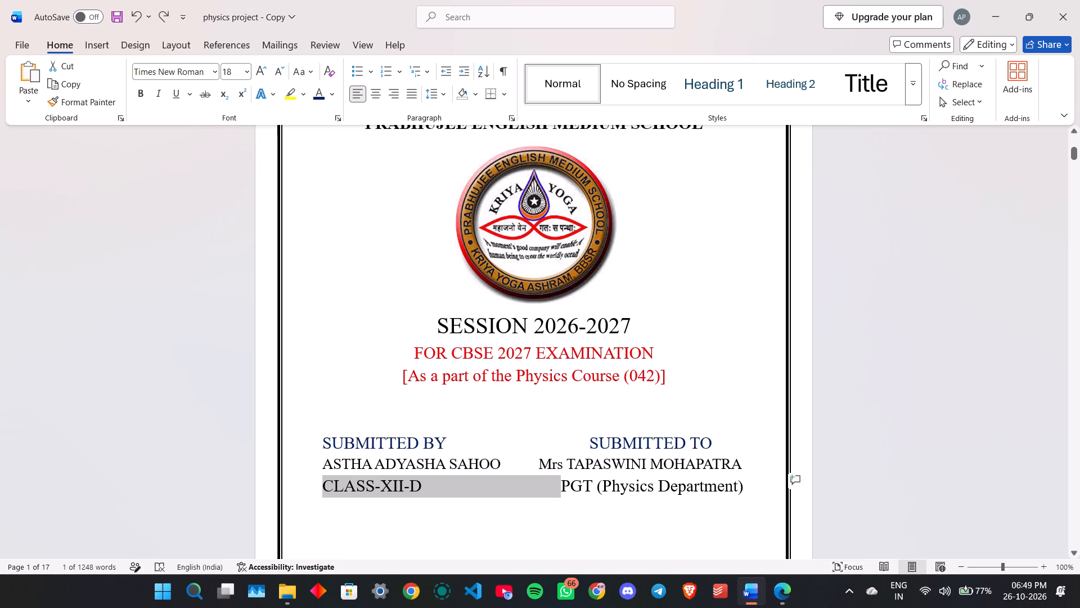
# Set the CLASS-XII-D text under the student's name to 16 pt.
pyautogui.rightClick(394, 485)
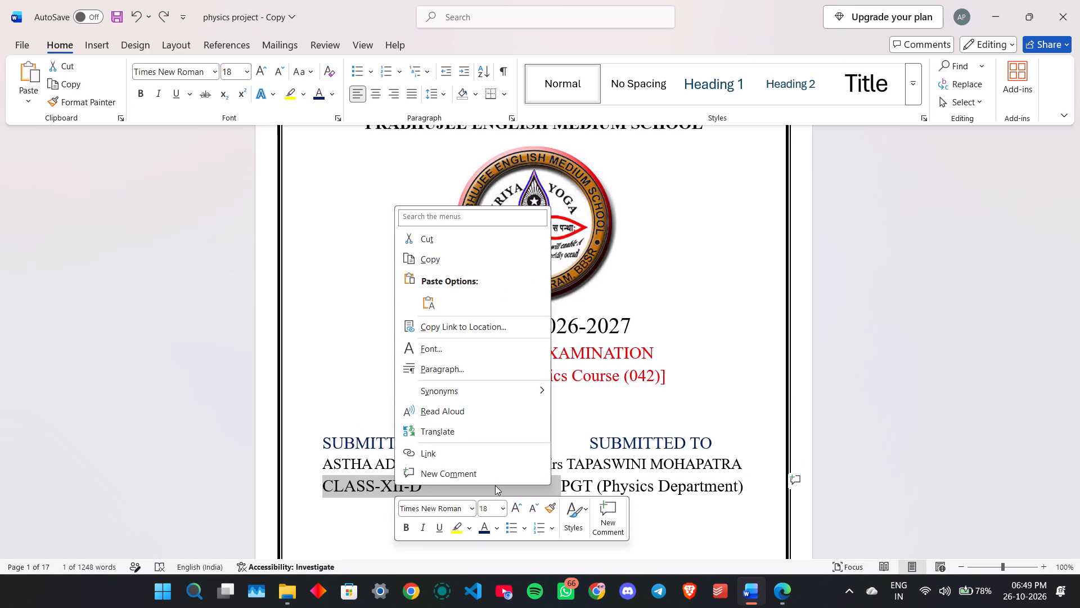
pyautogui.click(500, 506)
pyautogui.click(497, 341)
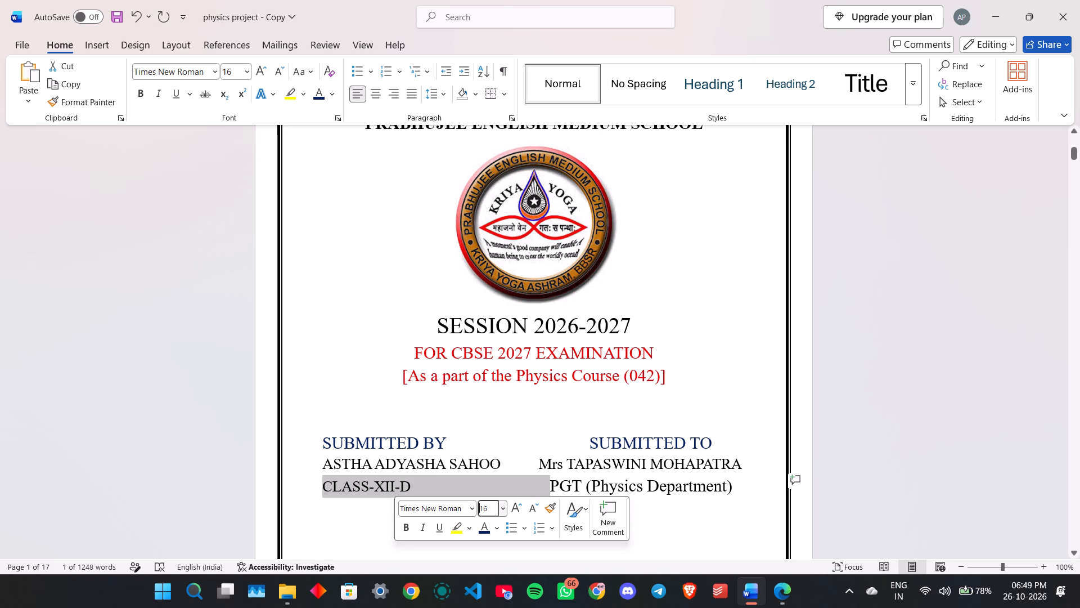
# Replace "Physics" with "Chemistry" in the teacher's PGT department line.
pyautogui.click(645, 488)
pyautogui.press('BackSpace')
pyautogui.press('BackSpace')
pyautogui.press('BackSpace')
pyautogui.press('BackSpace')
pyautogui.press('BackSpace')
pyautogui.press('BackSpace')
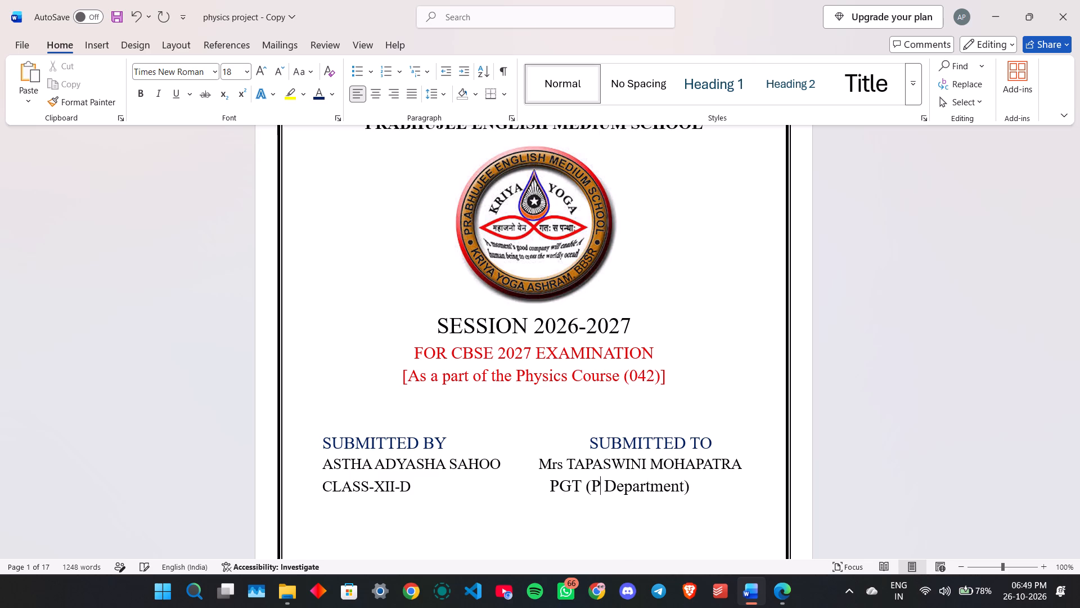
pyautogui.press('BackSpace')
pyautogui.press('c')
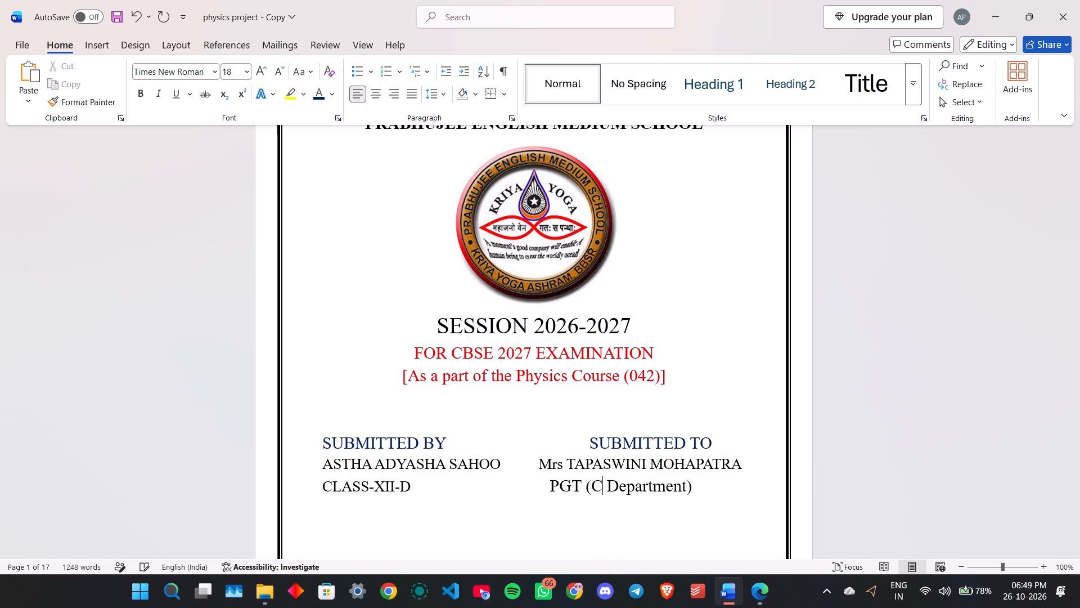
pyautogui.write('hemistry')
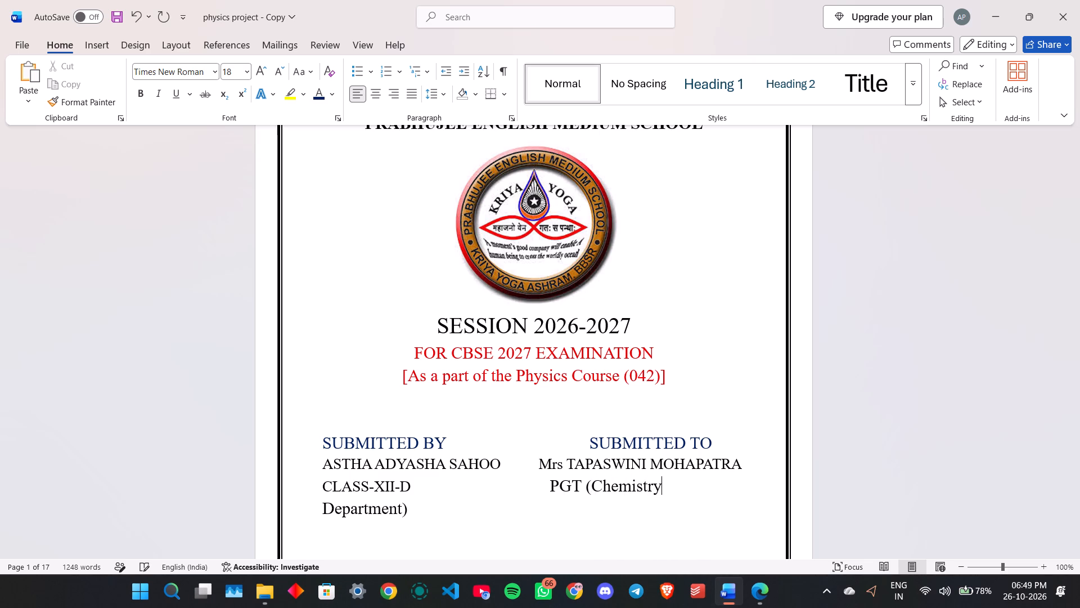
# Set the "PGT (Chemistry Department)" text to 16 pt.
pyautogui.click(550, 486)
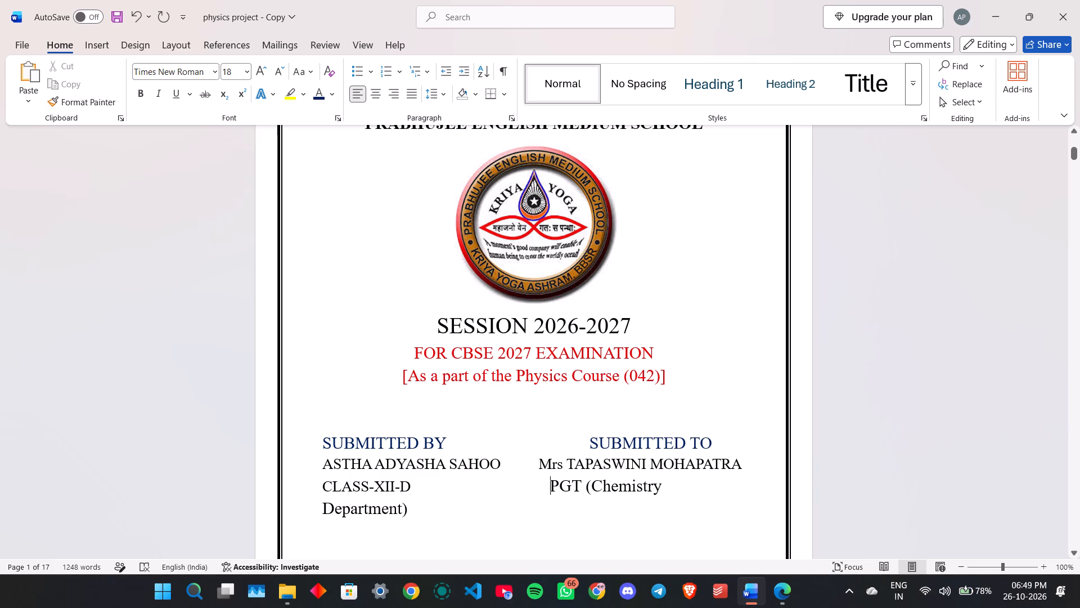
pyautogui.moveTo(552, 482); pyautogui.dragTo(469, 516)
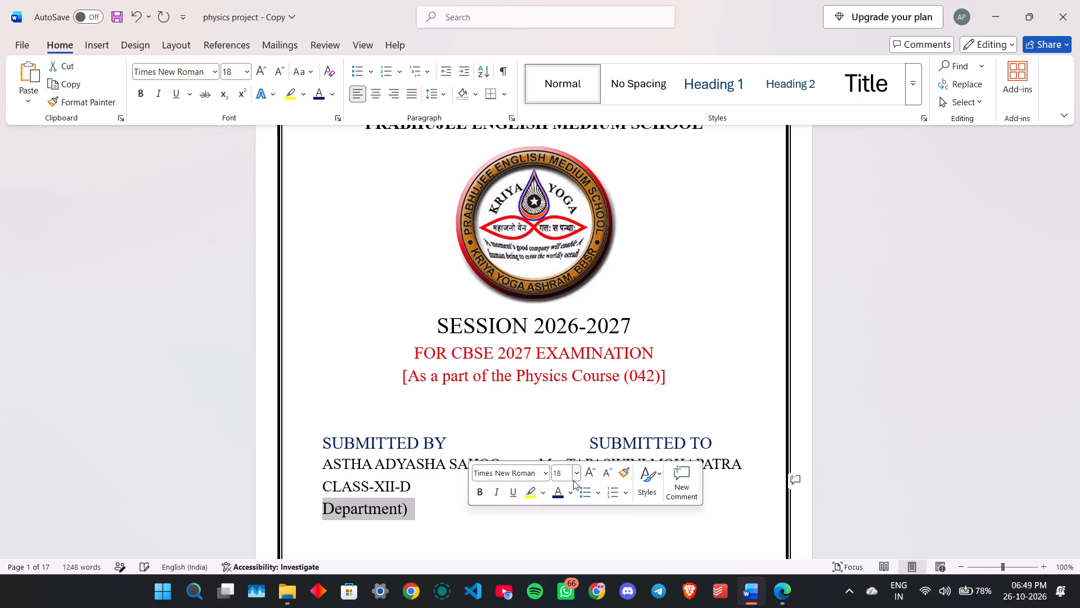
pyautogui.click(579, 475)
pyautogui.click(574, 300)
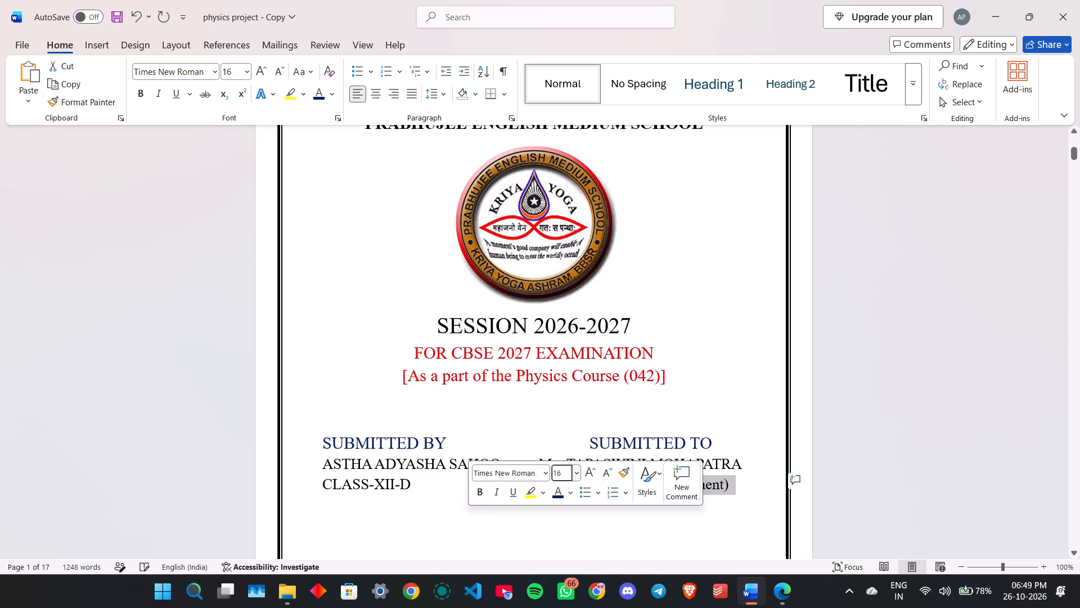
pyautogui.click(629, 547)
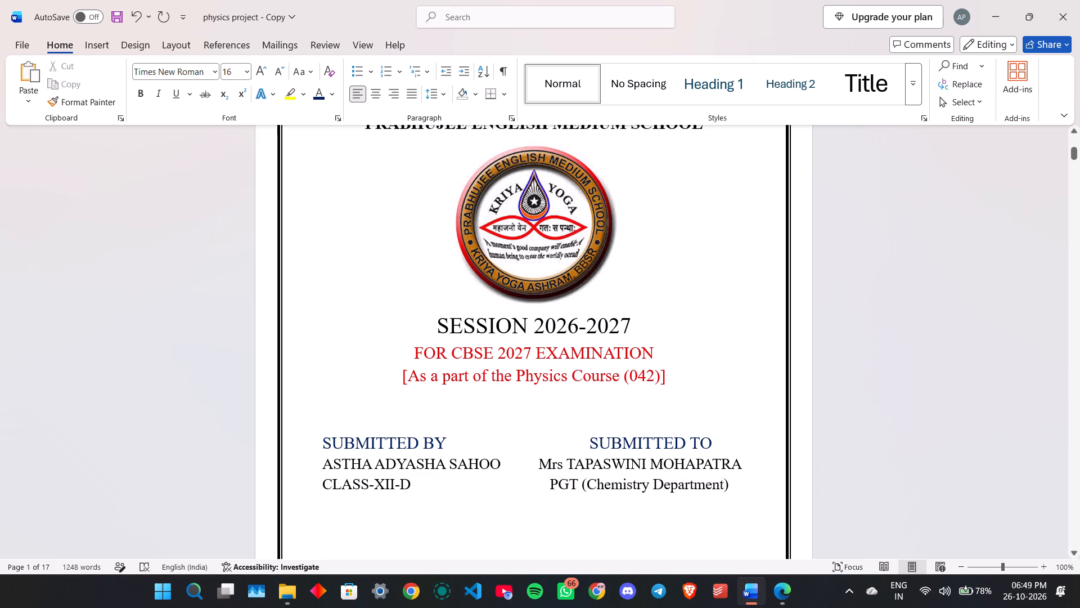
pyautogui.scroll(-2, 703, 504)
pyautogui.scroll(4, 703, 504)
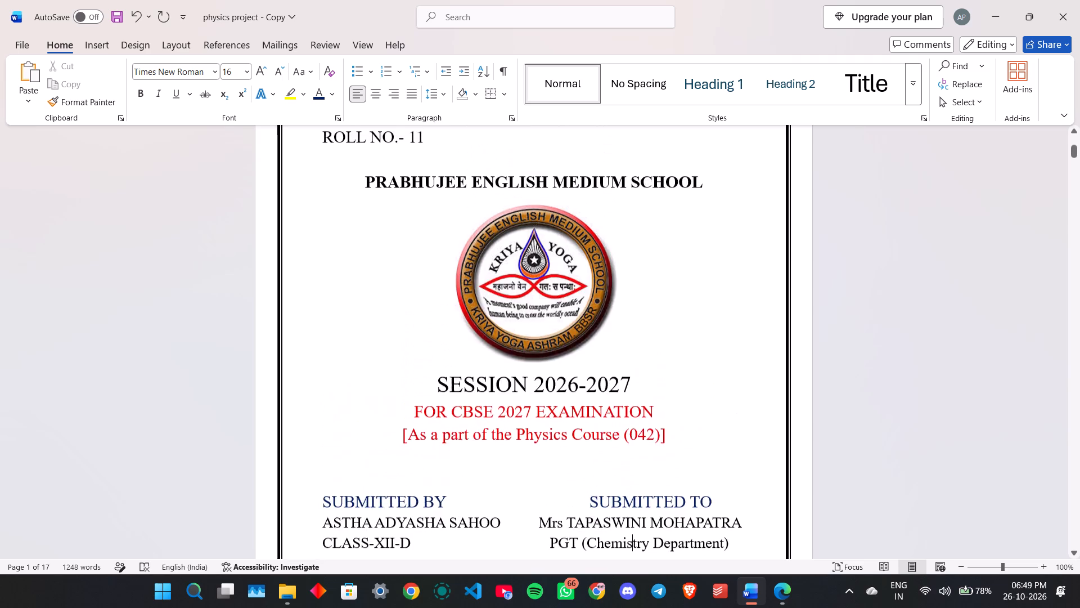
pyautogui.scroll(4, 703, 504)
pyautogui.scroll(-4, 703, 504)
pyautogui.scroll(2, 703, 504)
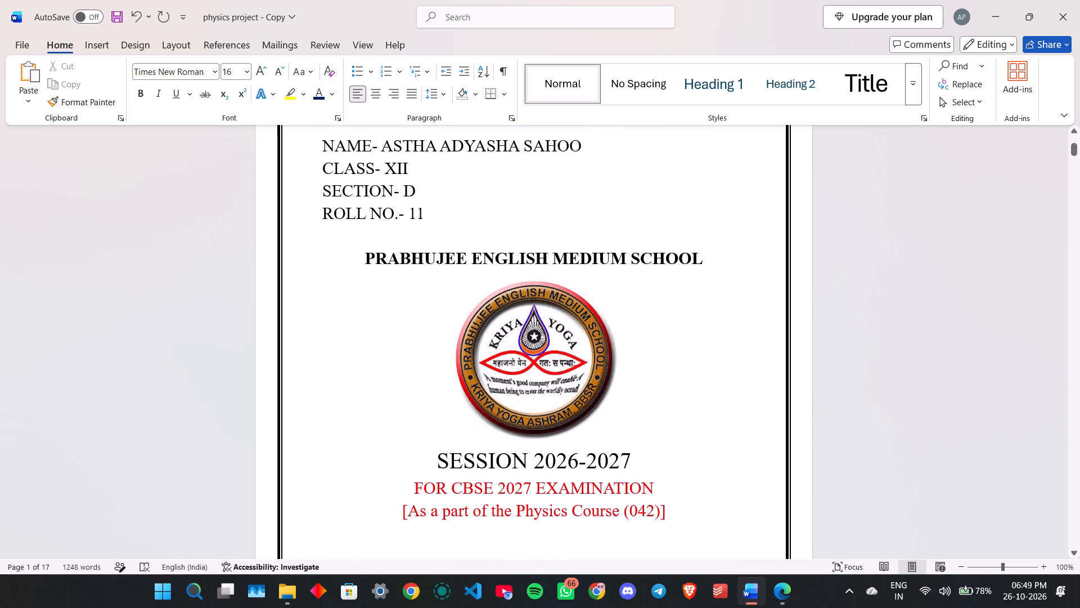
# Delete the old physics certificate from the second page, including its heading, both body paragraphs and the signature lines.
pyautogui.scroll(-10, 703, 504)
pyautogui.scroll(1, 712, 472)
pyautogui.scroll(-7, 712, 472)
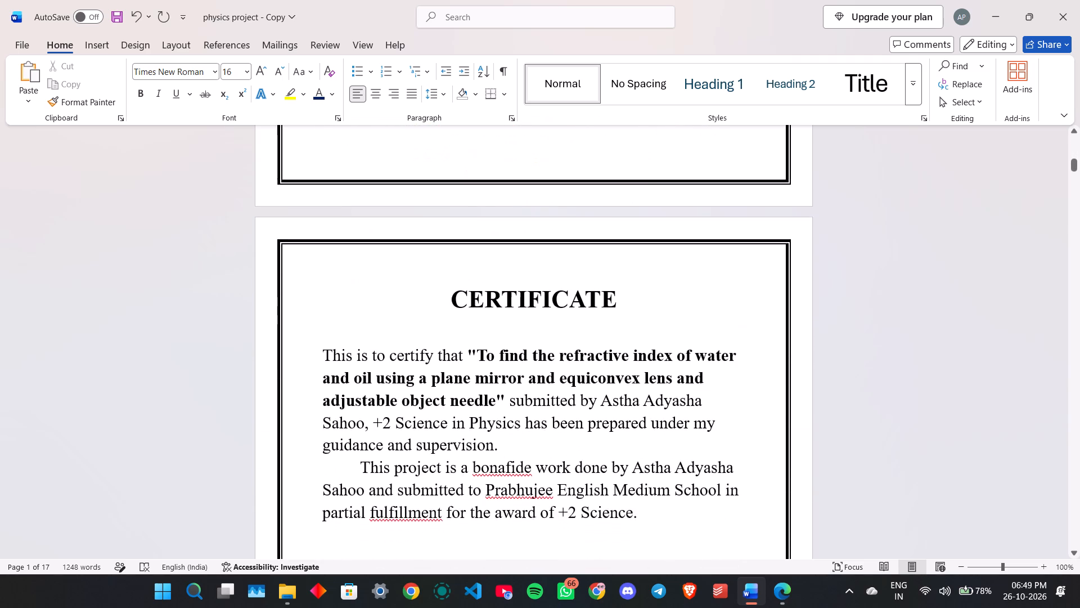
pyautogui.scroll(-1, 712, 472)
pyautogui.moveTo(478, 294); pyautogui.dragTo(487, 317)
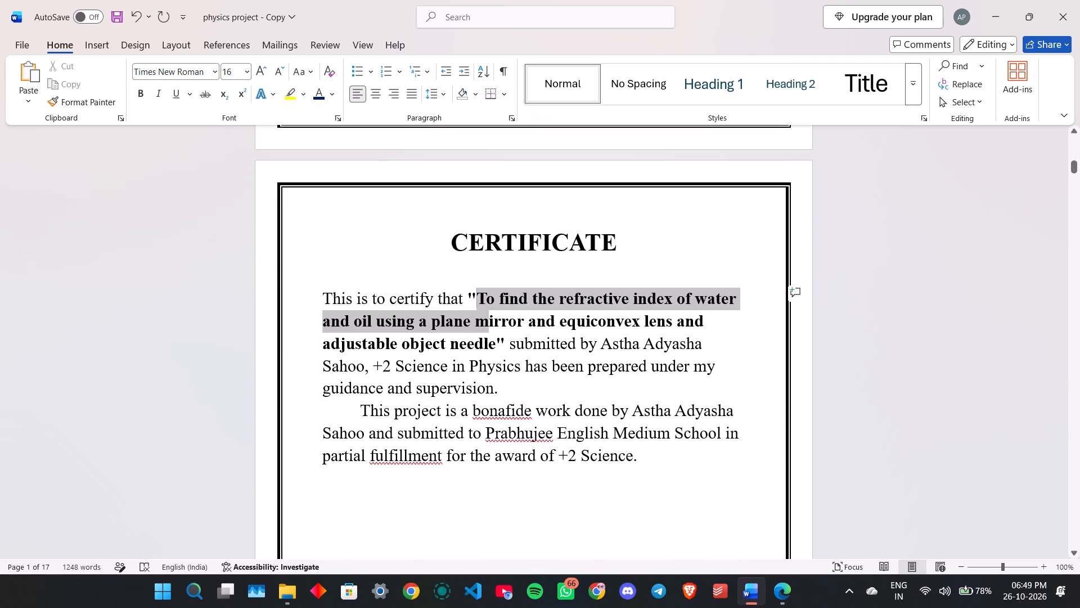
pyautogui.moveTo(487, 317); pyautogui.dragTo(496, 344)
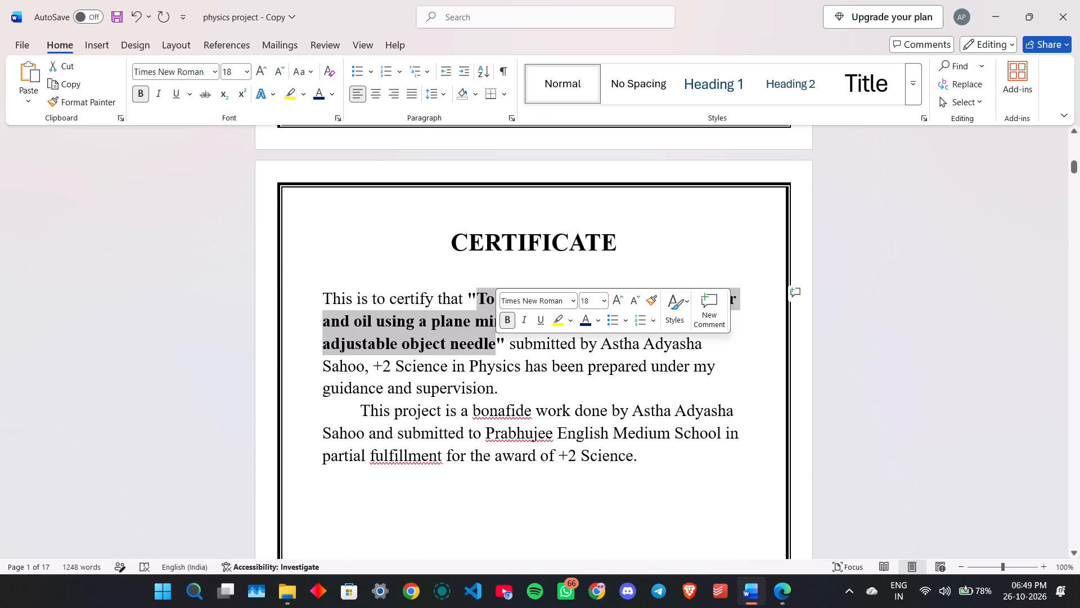
pyautogui.press('BackSpace')
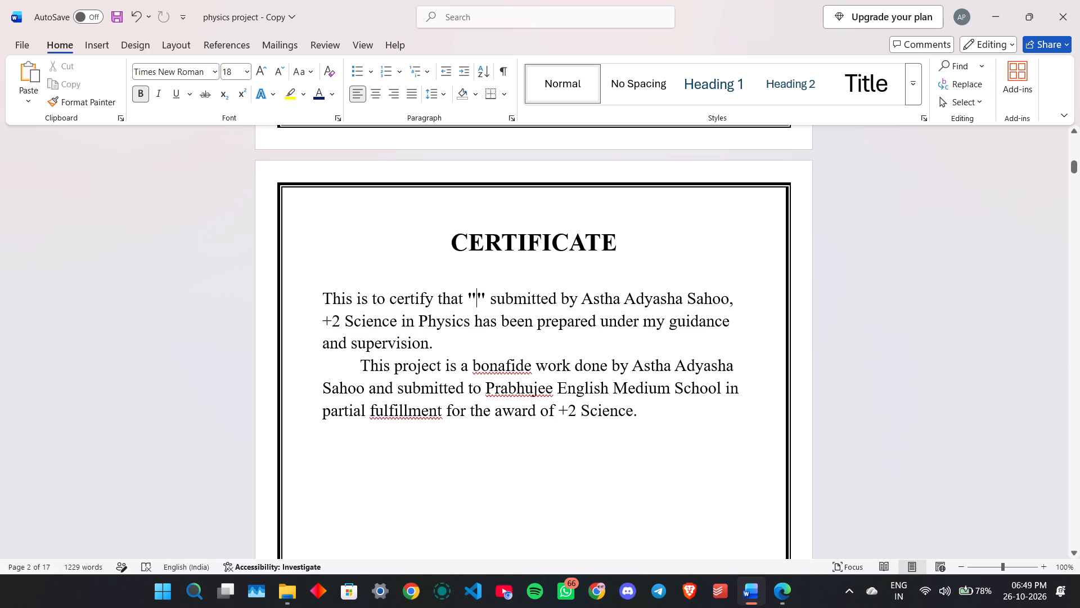
pyautogui.moveTo(323, 299); pyautogui.dragTo(645, 428)
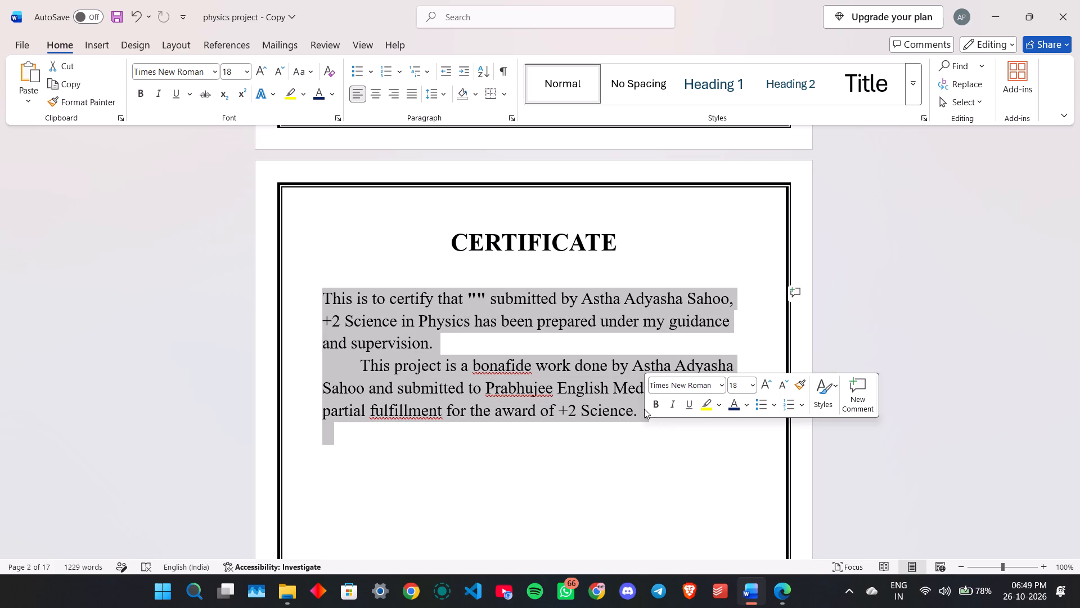
pyautogui.press('BackSpace')
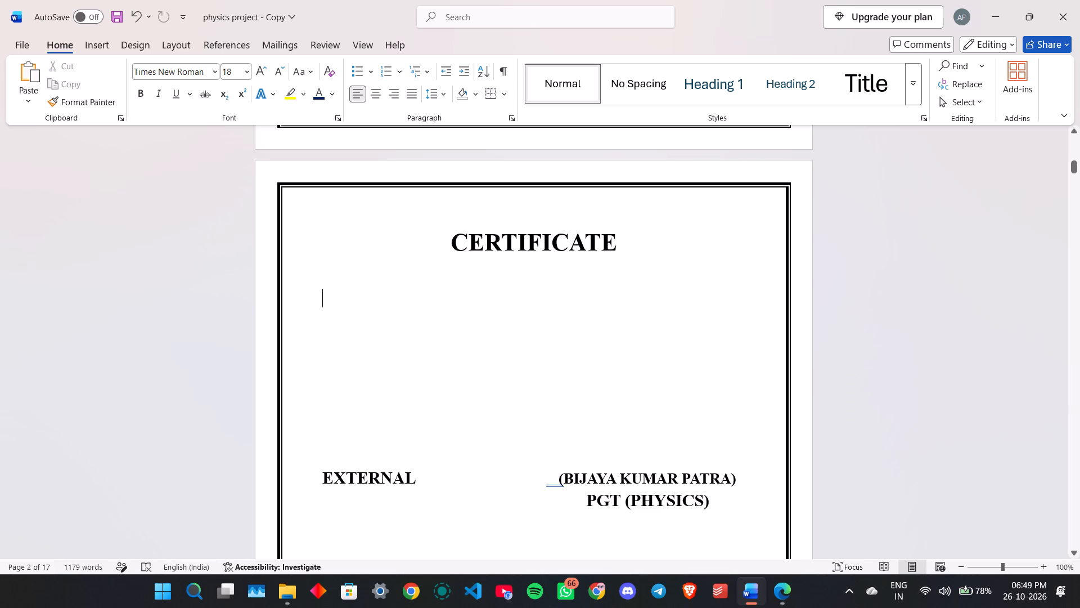
pyautogui.moveTo(454, 241); pyautogui.dragTo(719, 539)
pyautogui.press('BackSpace')
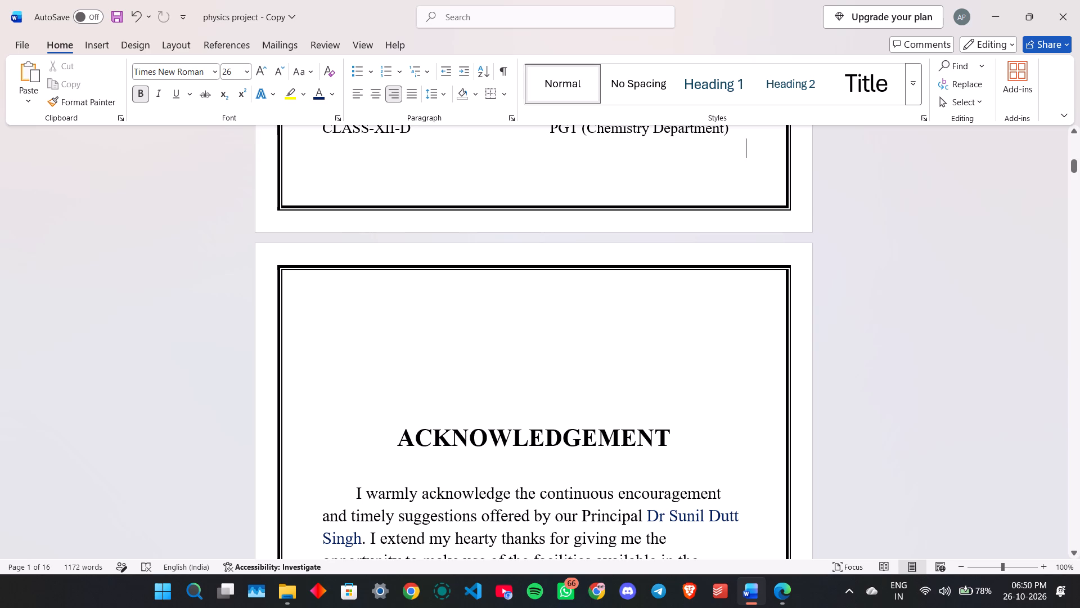
pyautogui.click(303, 295)
pyautogui.click(384, 329)
pyautogui.click(784, 594)
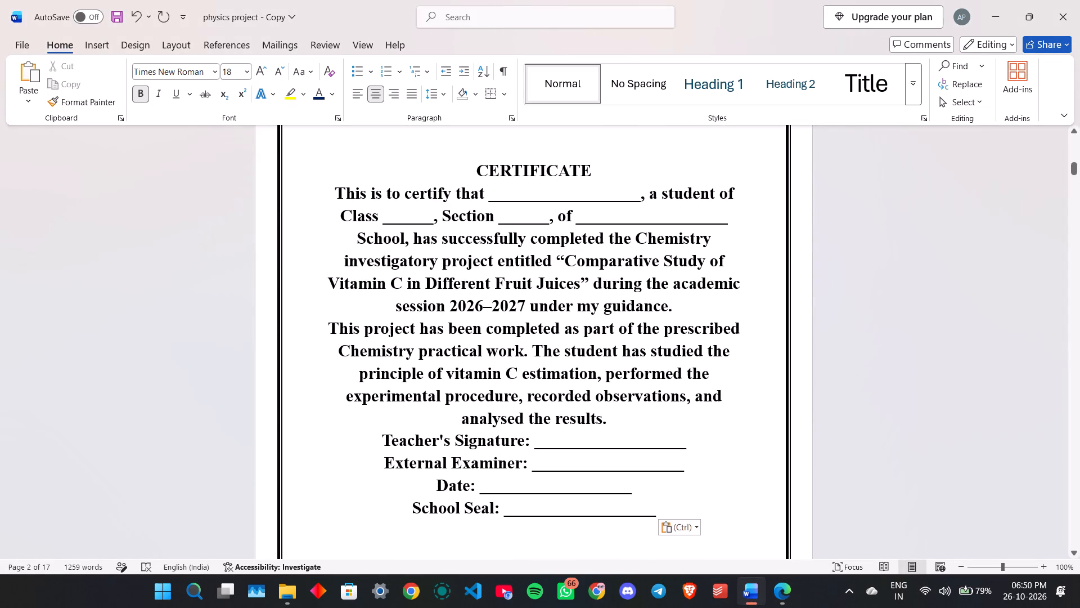
# Set the pasted CERTIFICATE heading to 26 pt.
pyautogui.scroll(2, 544, 325)
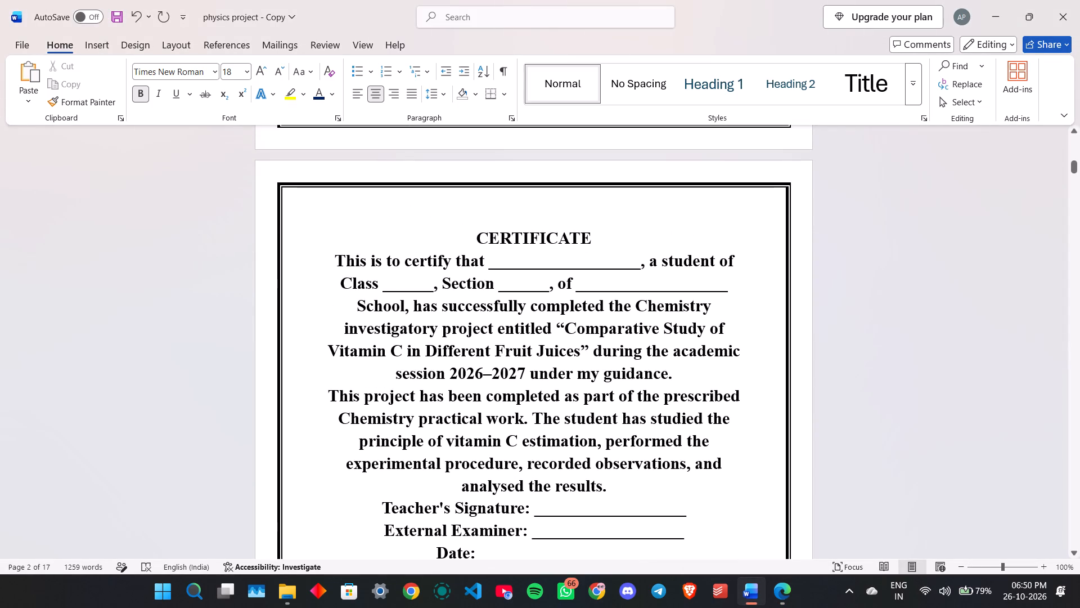
pyautogui.moveTo(471, 234); pyautogui.dragTo(596, 236)
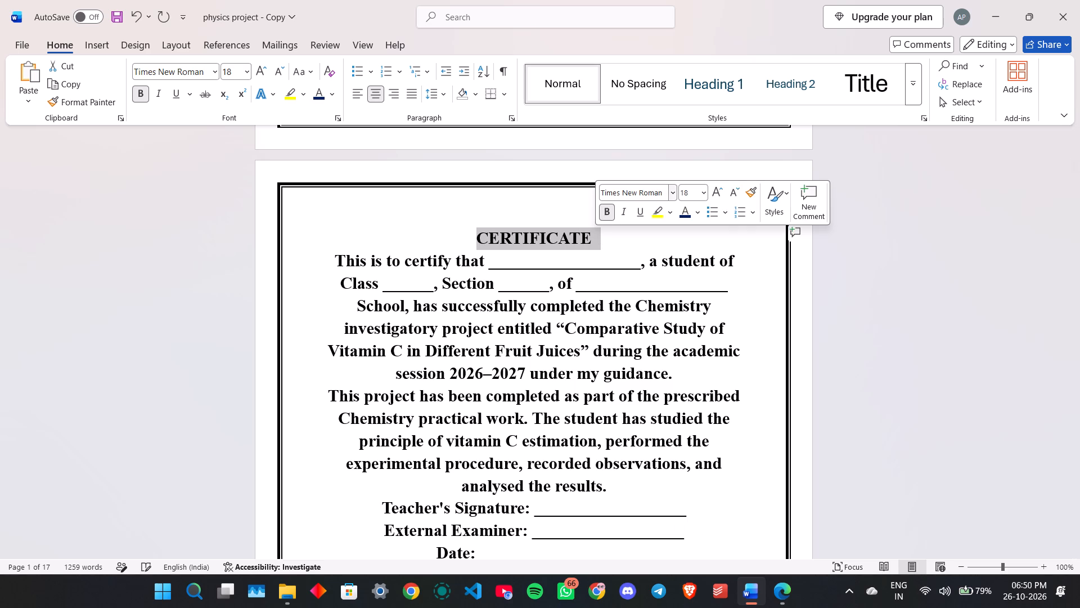
pyautogui.click(705, 193)
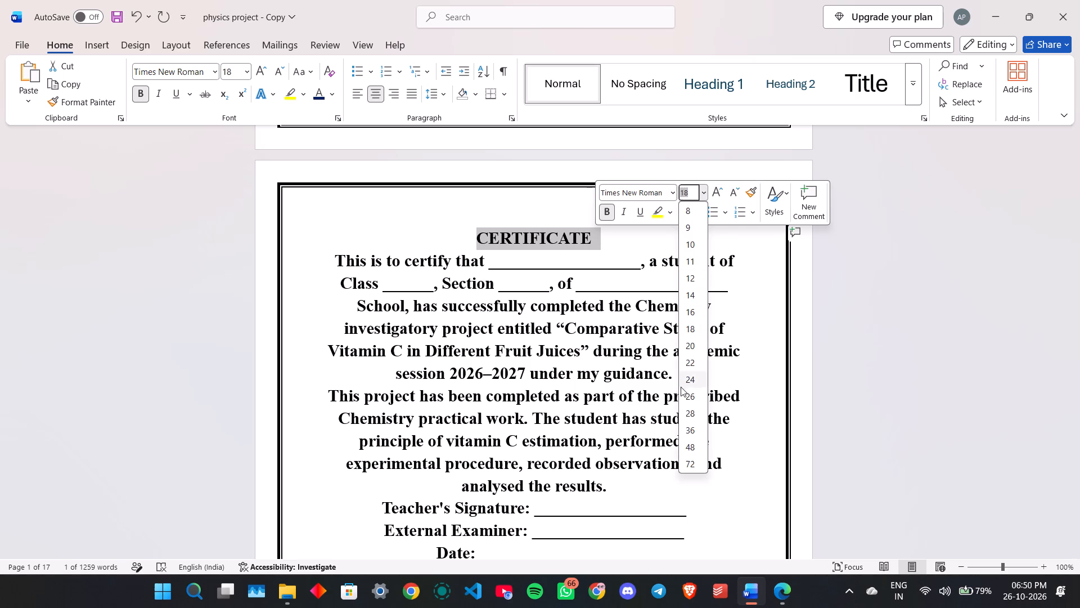
pyautogui.click(692, 394)
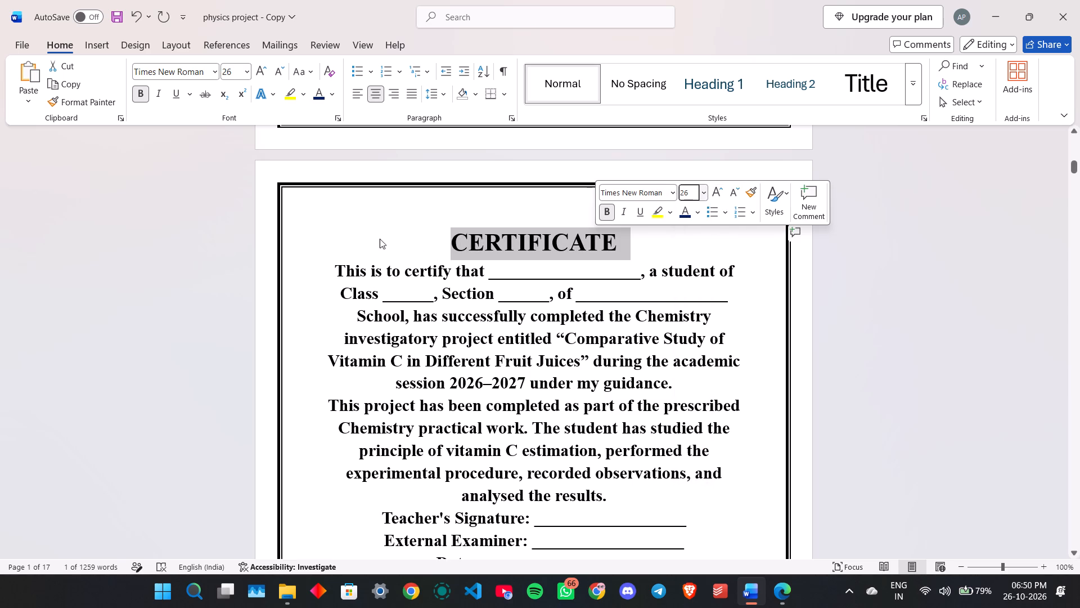
# Left-align the two body paragraphs under the CERTIFICATE heading, keeping the heading centred on its own line.
pyautogui.click(332, 269)
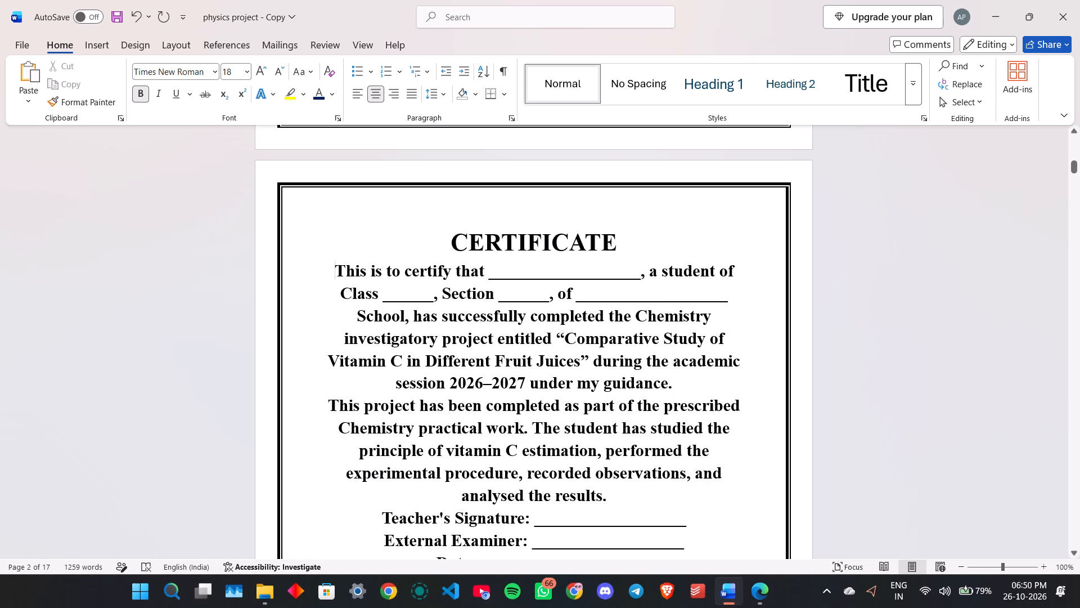
pyautogui.press('BackSpace')
pyautogui.press('BackSpace')
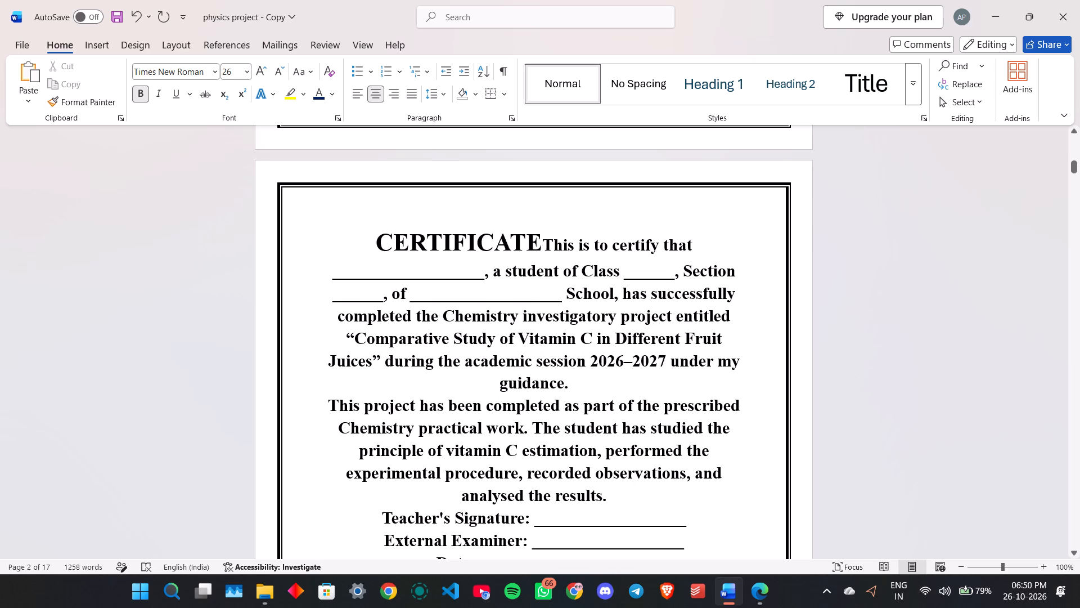
pyautogui.press('Return')
pyautogui.press('BackSpace')
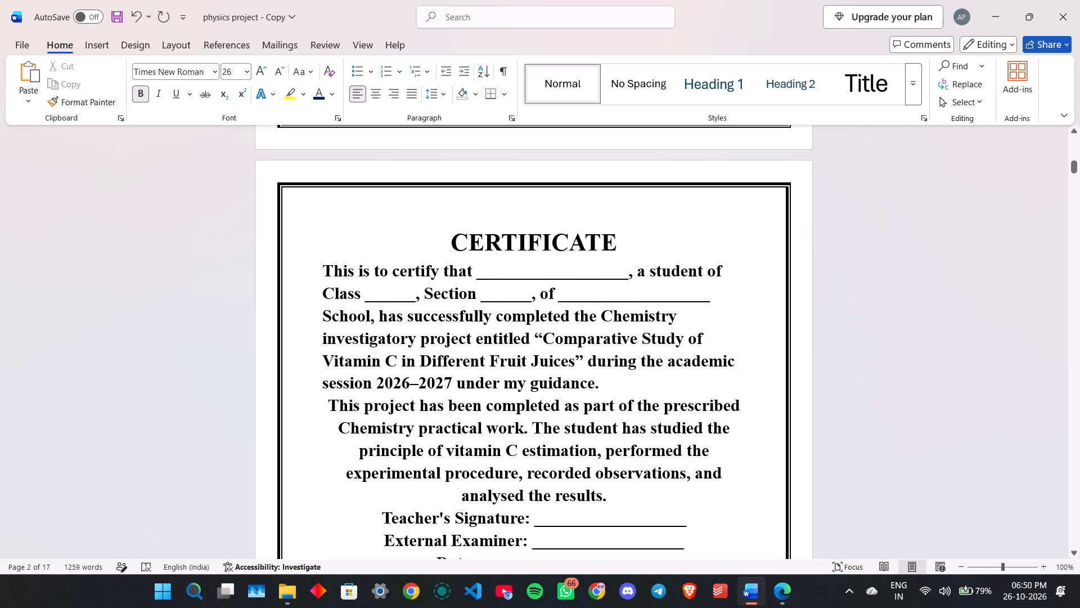
pyautogui.click(328, 406)
pyautogui.press('BackSpace')
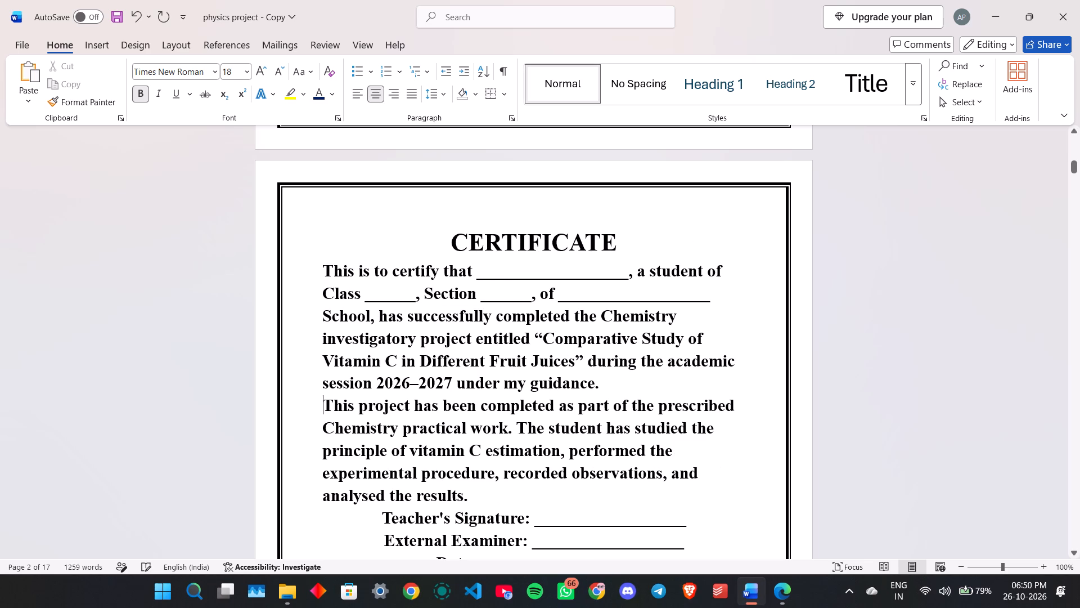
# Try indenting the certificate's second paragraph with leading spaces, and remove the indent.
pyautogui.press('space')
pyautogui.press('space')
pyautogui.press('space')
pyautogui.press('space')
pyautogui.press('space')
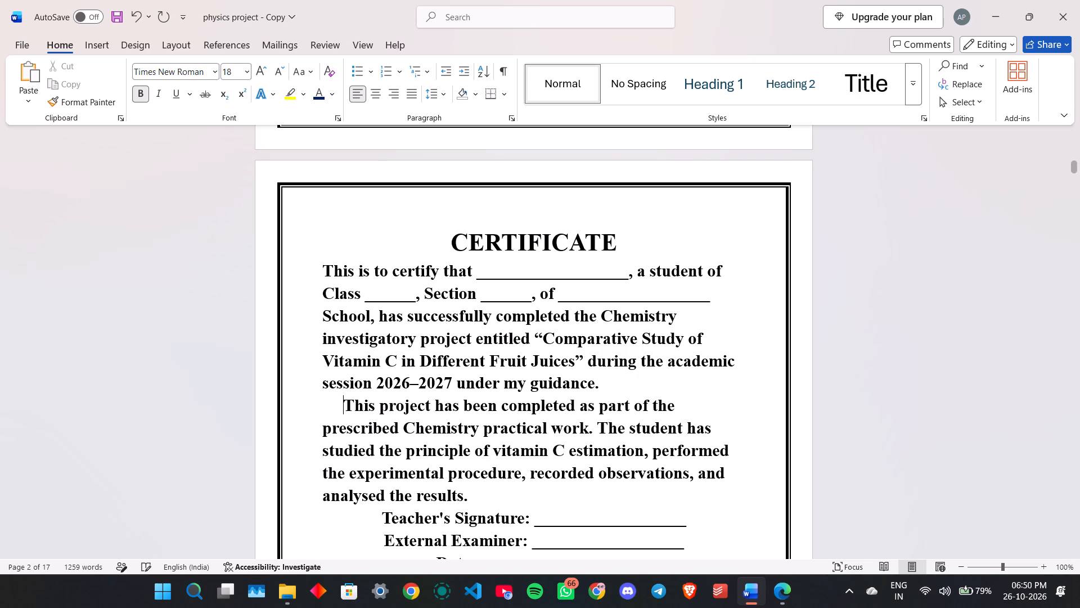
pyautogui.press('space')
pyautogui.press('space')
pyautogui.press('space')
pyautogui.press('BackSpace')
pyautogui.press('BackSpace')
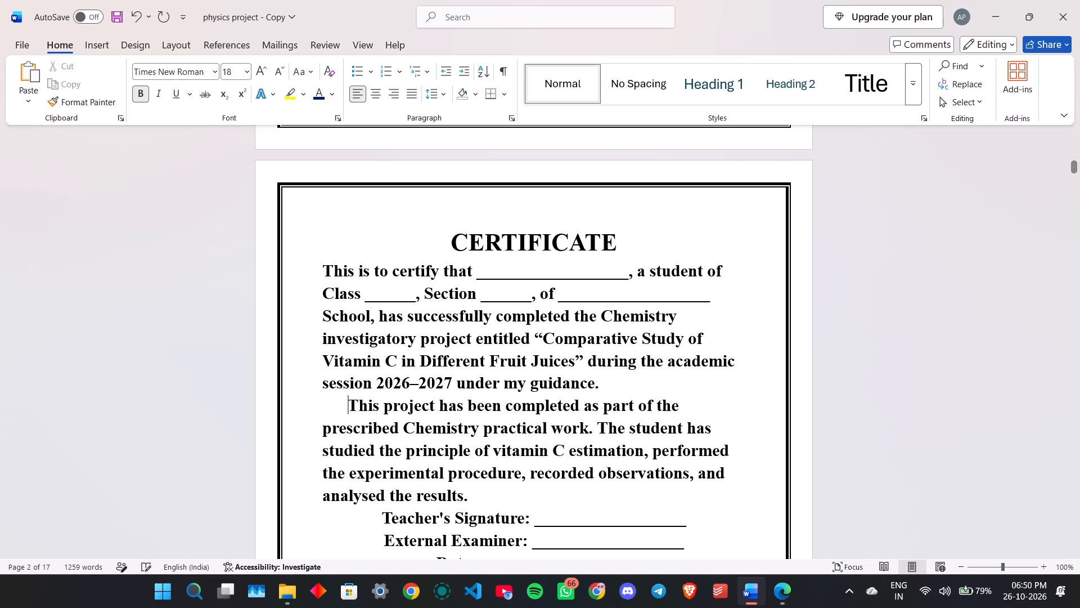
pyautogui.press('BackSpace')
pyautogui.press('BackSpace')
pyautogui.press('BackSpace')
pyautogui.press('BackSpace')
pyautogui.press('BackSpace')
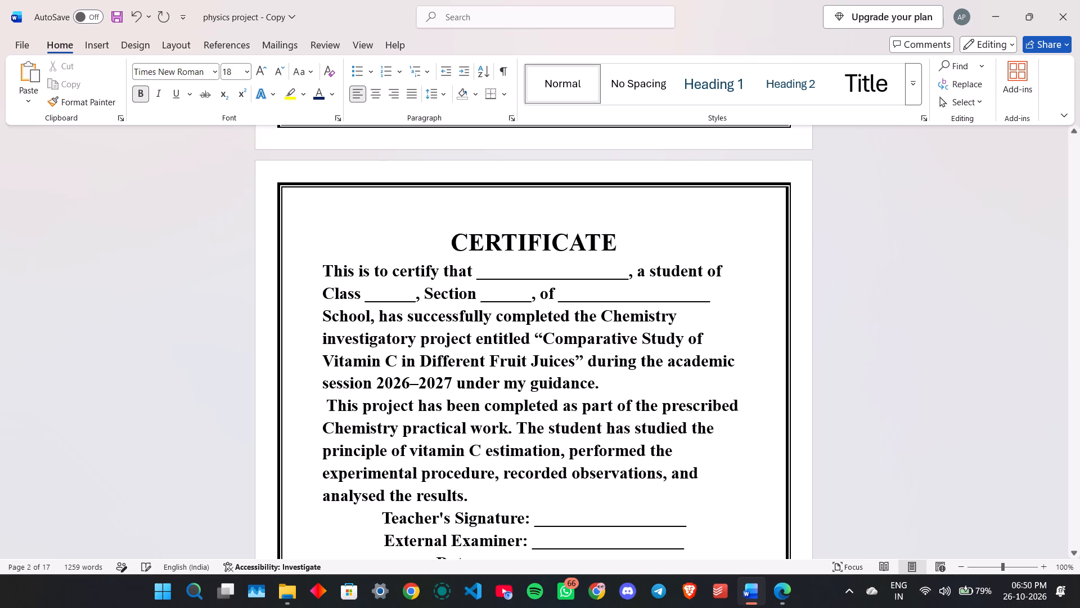
# Insert a blank line between the certificate's two body paragraphs.
pyautogui.press('Return')
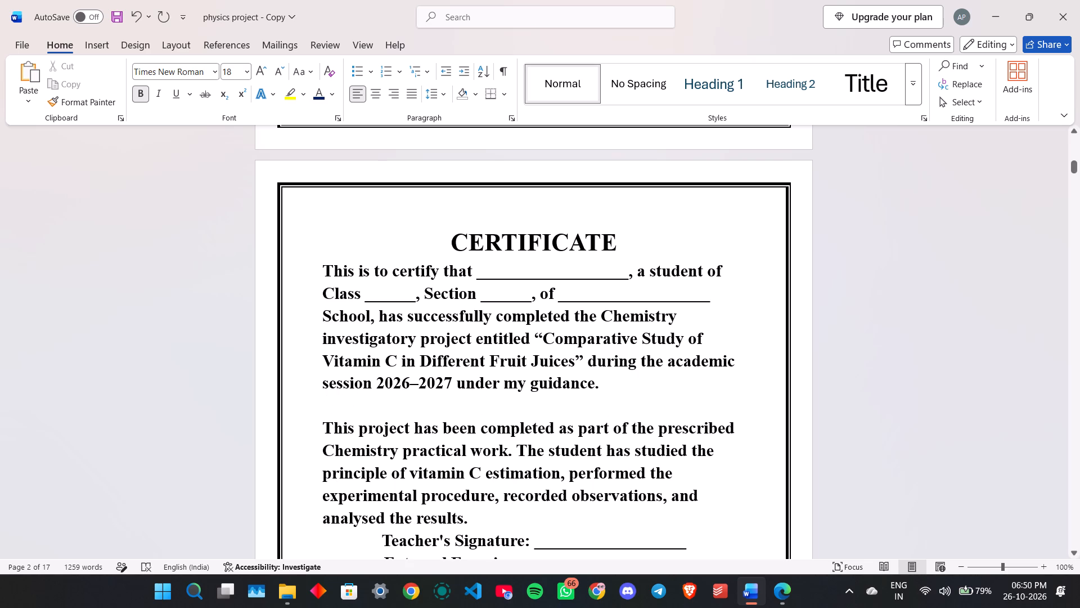
# Replace the name blank in the certificate's first sentence with the student's full name.
pyautogui.click(629, 276)
pyautogui.press('BackSpace')
pyautogui.press('BackSpace')
pyautogui.press('BackSpace')
pyautogui.press('BackSpace')
pyautogui.press('BackSpace')
pyautogui.press('BackSpace')
pyautogui.press('BackSpace')
pyautogui.press('BackSpace')
pyautogui.press('BackSpace')
pyautogui.press('BackSpace')
pyautogui.press('BackSpace')
pyautogui.press('BackSpace')
pyautogui.press('BackSpace')
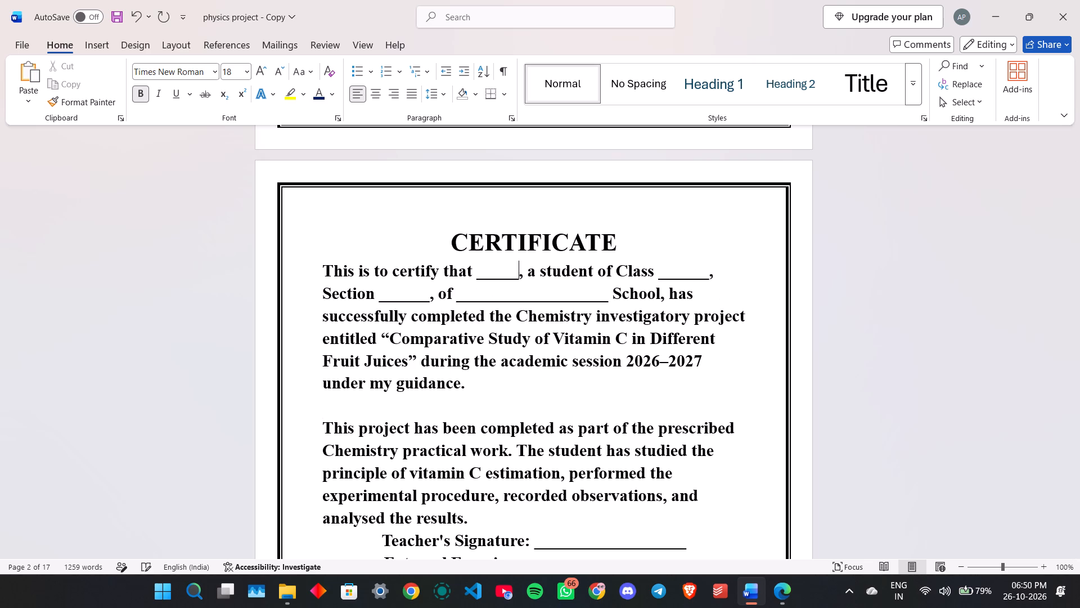
pyautogui.press('BackSpace')
pyautogui.press('BackSpace')
pyautogui.press('BackSpace')
pyautogui.press('BackSpace')
pyautogui.press('BackSpace')
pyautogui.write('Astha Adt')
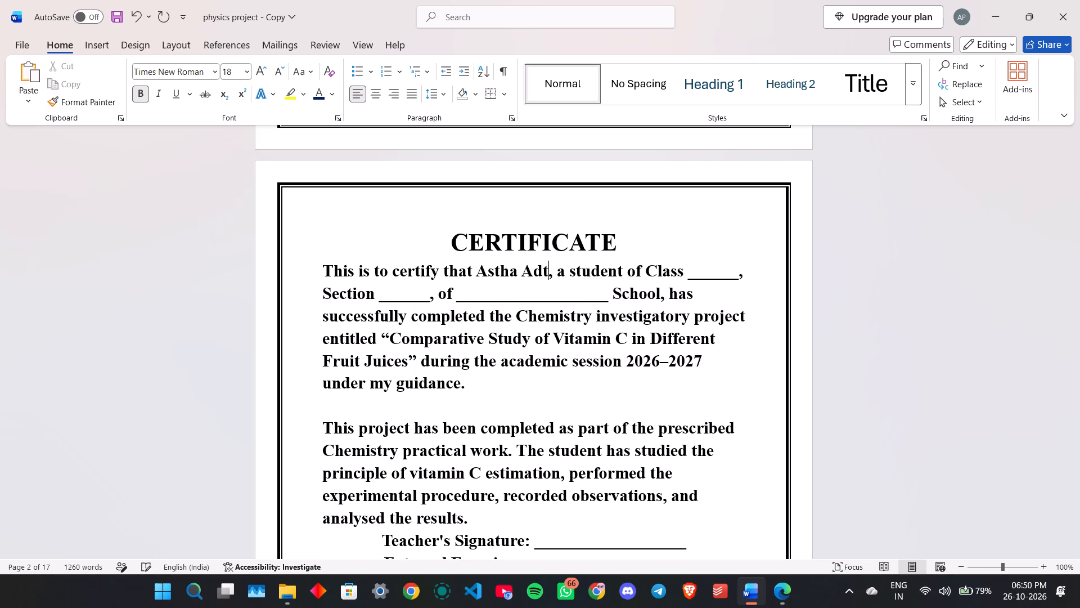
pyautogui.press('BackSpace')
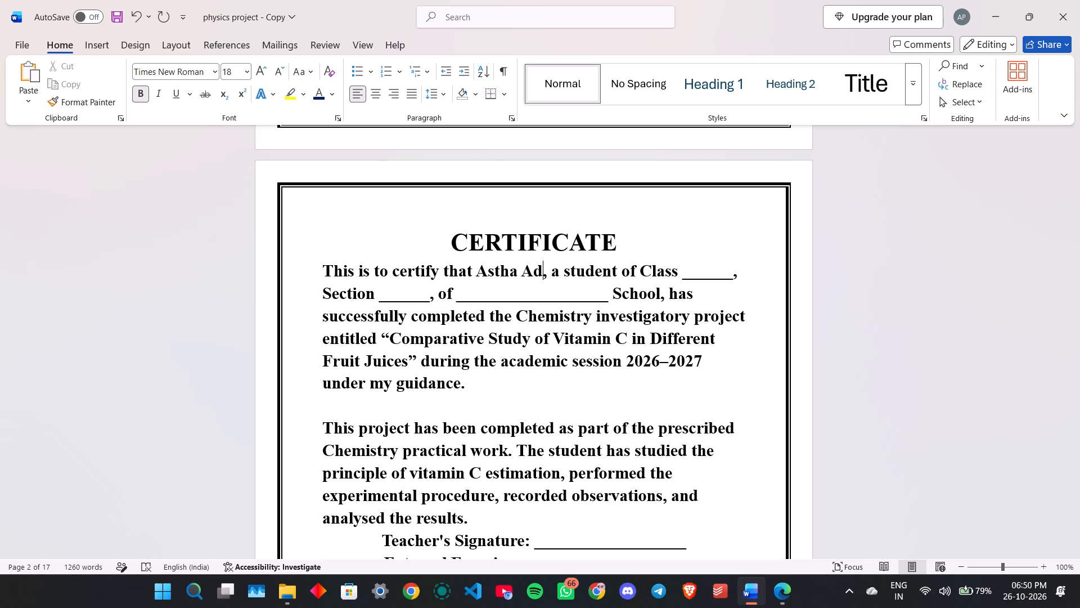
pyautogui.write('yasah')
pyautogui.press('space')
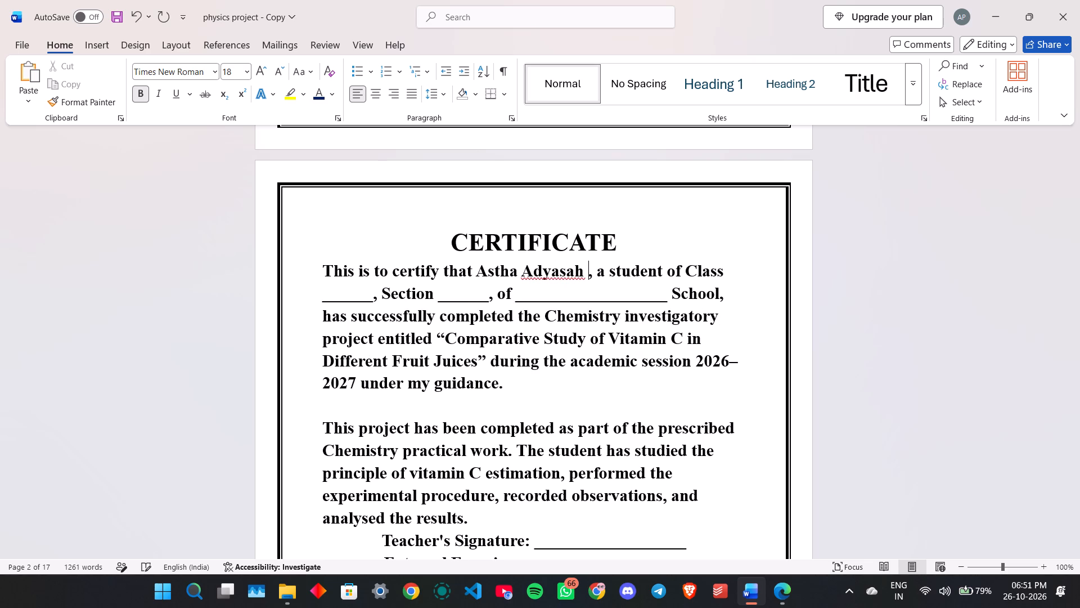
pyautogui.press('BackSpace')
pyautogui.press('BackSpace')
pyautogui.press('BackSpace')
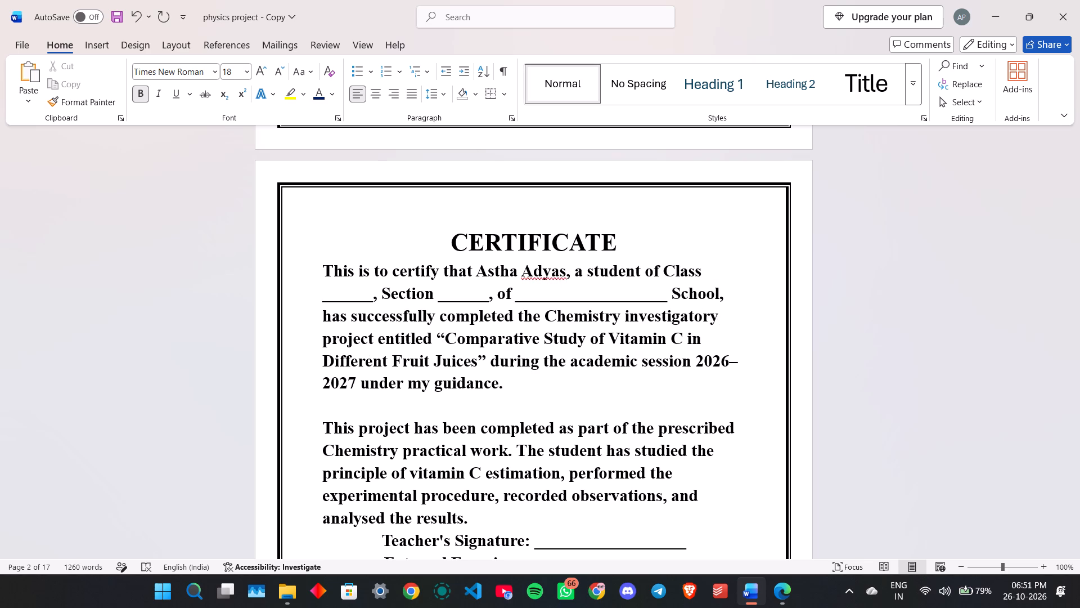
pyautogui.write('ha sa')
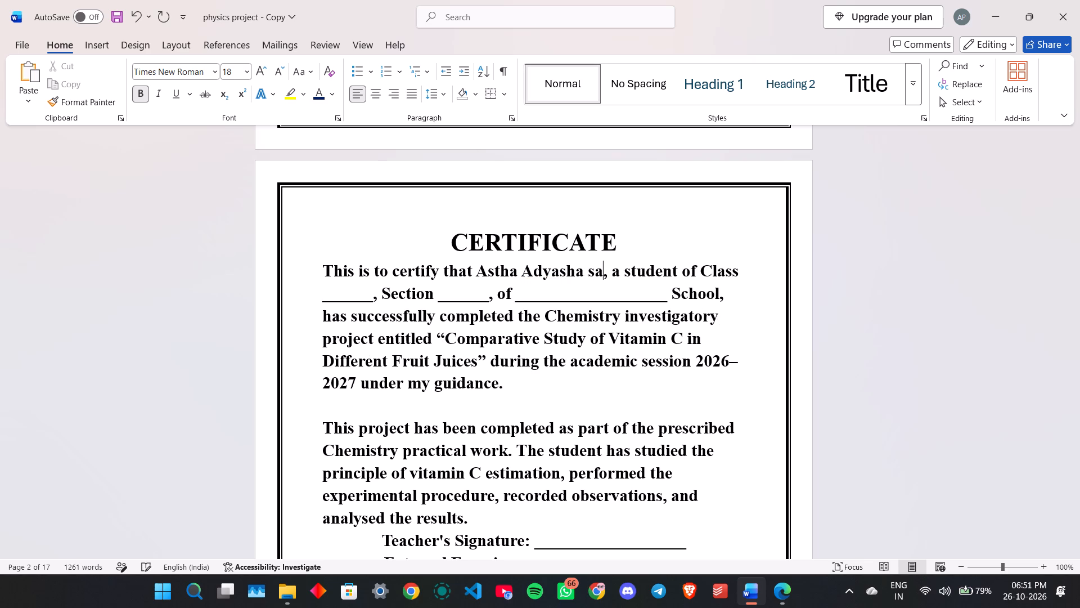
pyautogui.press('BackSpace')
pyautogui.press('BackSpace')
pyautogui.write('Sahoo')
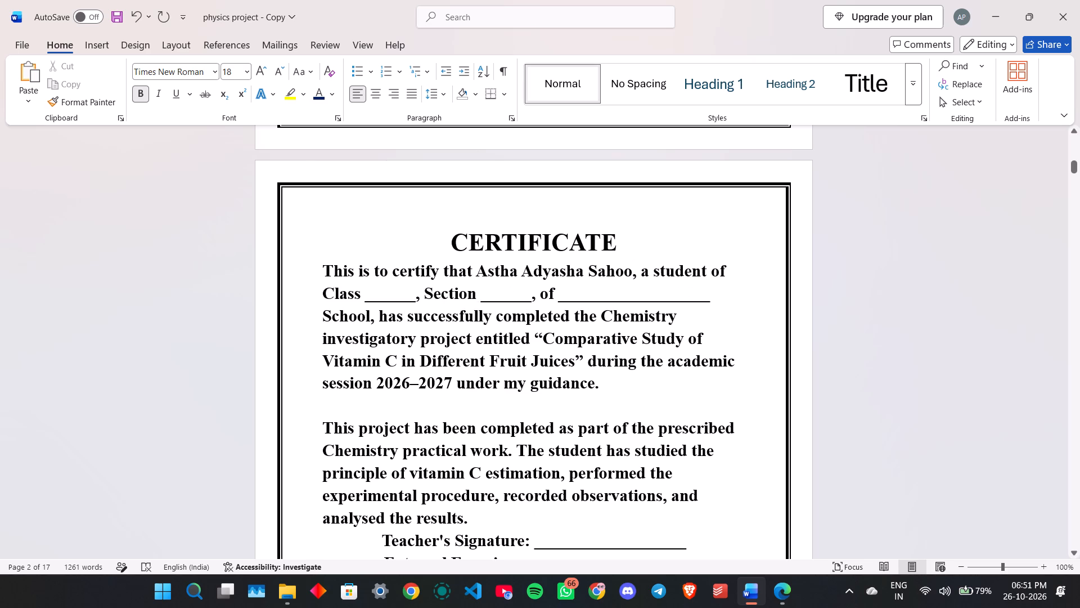
# Replace the blank after "Class" in the certificate's first sentence with XII.
pyautogui.click(417, 300)
pyautogui.press('BackSpace')
pyautogui.press('BackSpace')
pyautogui.press('BackSpace')
pyautogui.press('BackSpace')
pyautogui.press('BackSpace')
pyautogui.press('BackSpace')
pyautogui.press('BackSpace')
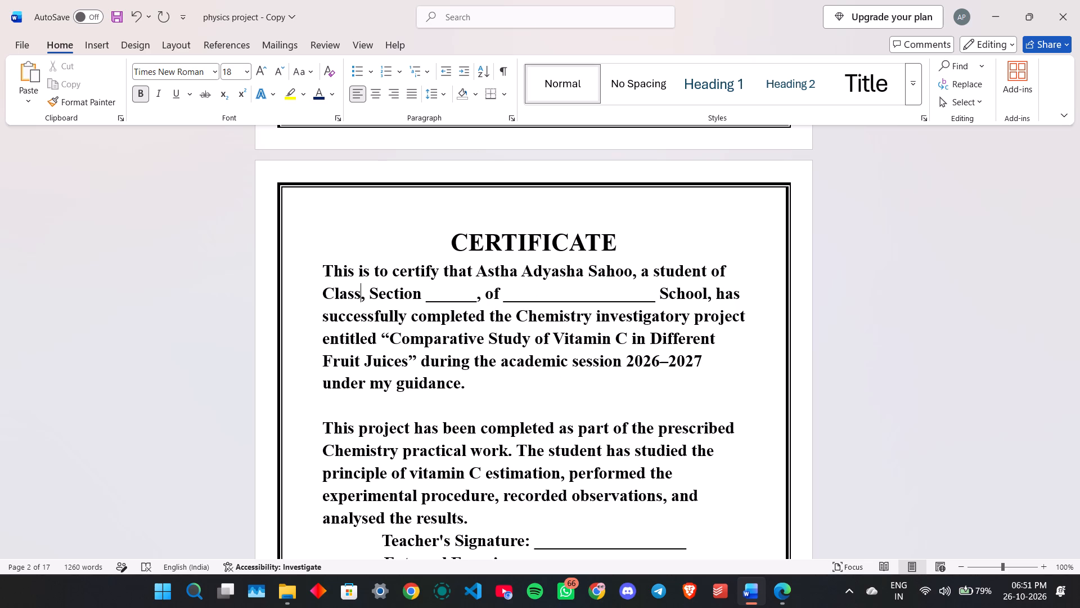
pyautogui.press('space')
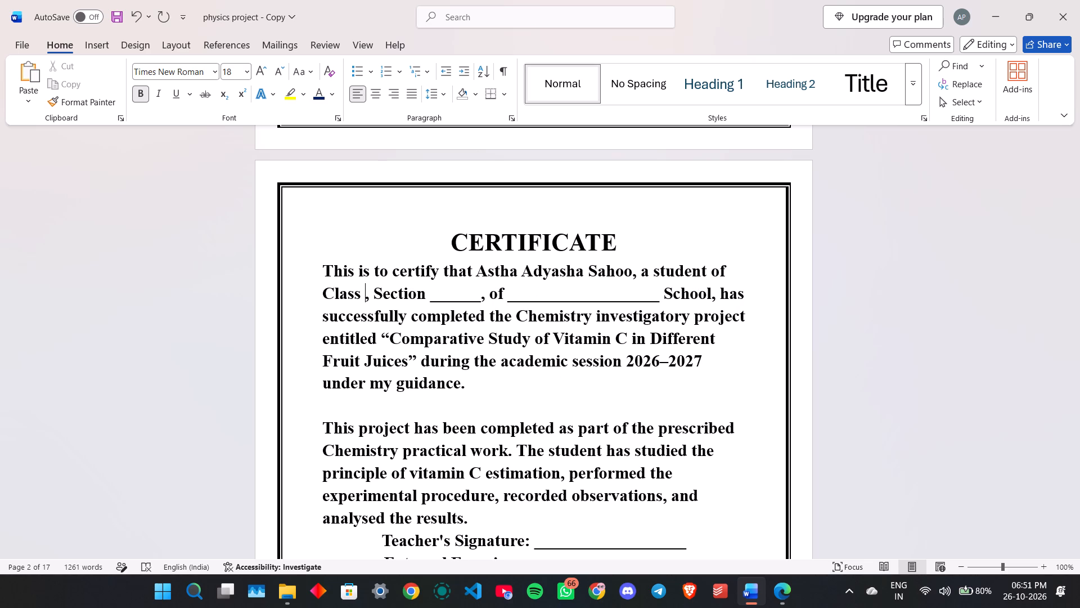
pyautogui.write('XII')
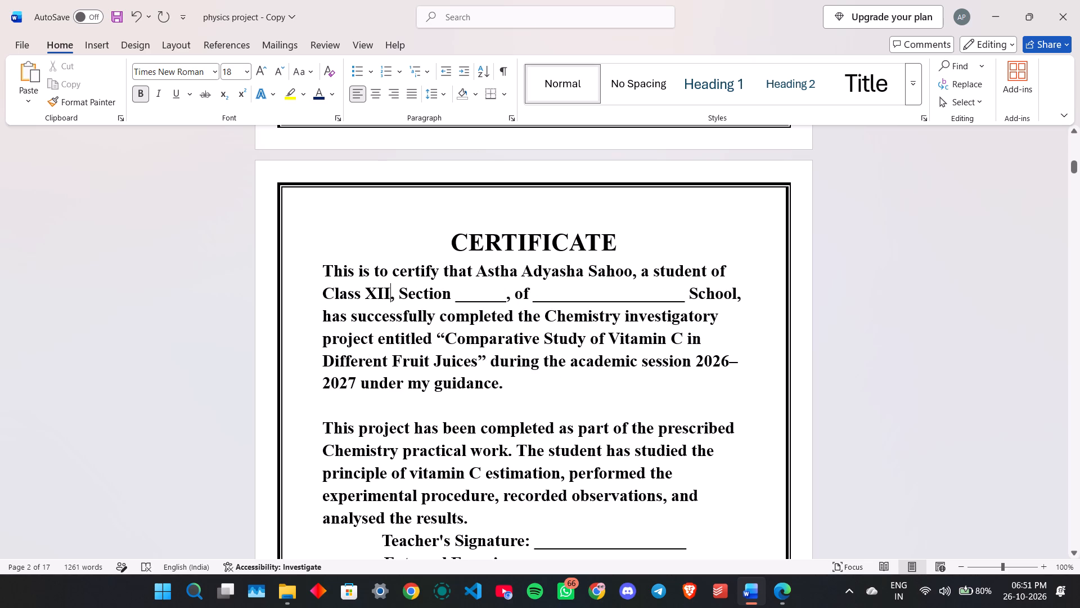
# Replace the blank after "Section" in the certificate's first sentence with D.
pyautogui.click(508, 298)
pyautogui.press('BackSpace')
pyautogui.press('BackSpace')
pyautogui.press('BackSpace')
pyautogui.press('BackSpace')
pyautogui.press('BackSpace')
pyautogui.press('BackSpace')
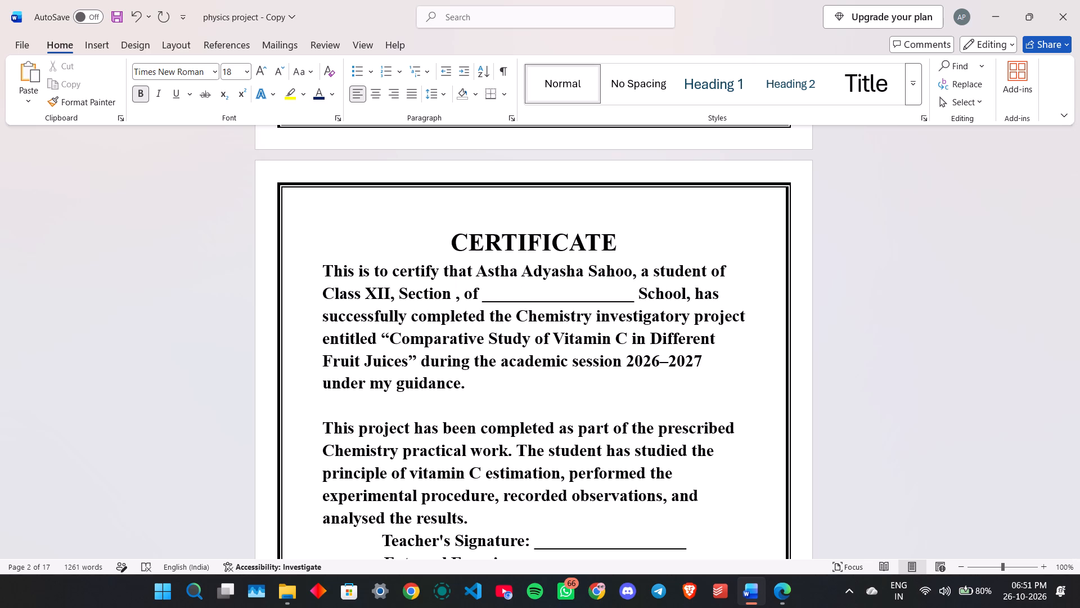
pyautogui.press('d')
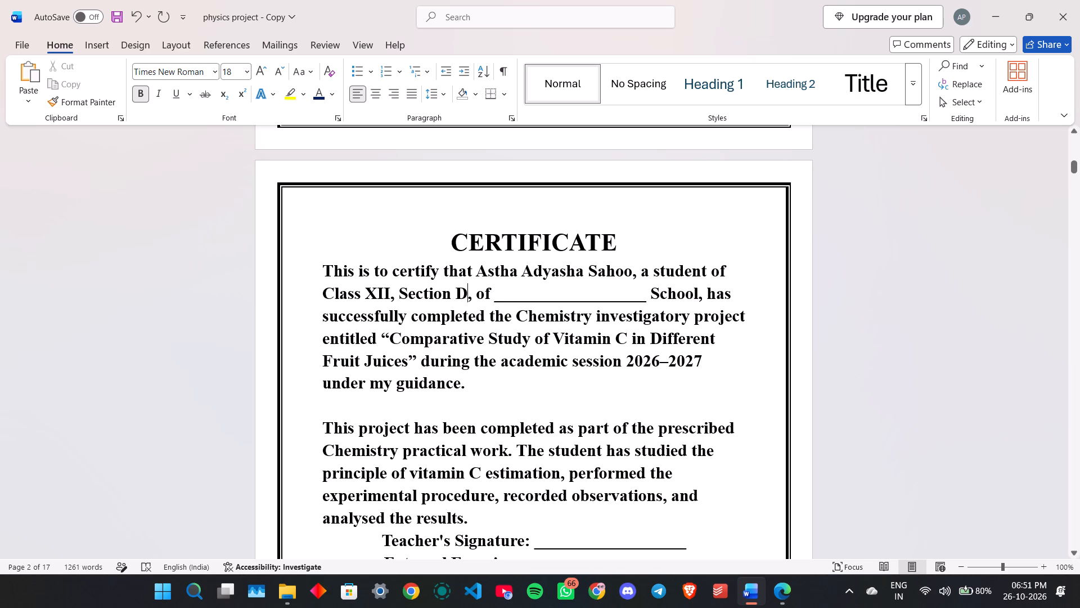
# Replace the blank before "School" in the certificate with "Prabhujee English Medium", keeping a space before "School".
pyautogui.click(650, 298)
pyautogui.press('BackSpace')
pyautogui.press('BackSpace')
pyautogui.press('BackSpace')
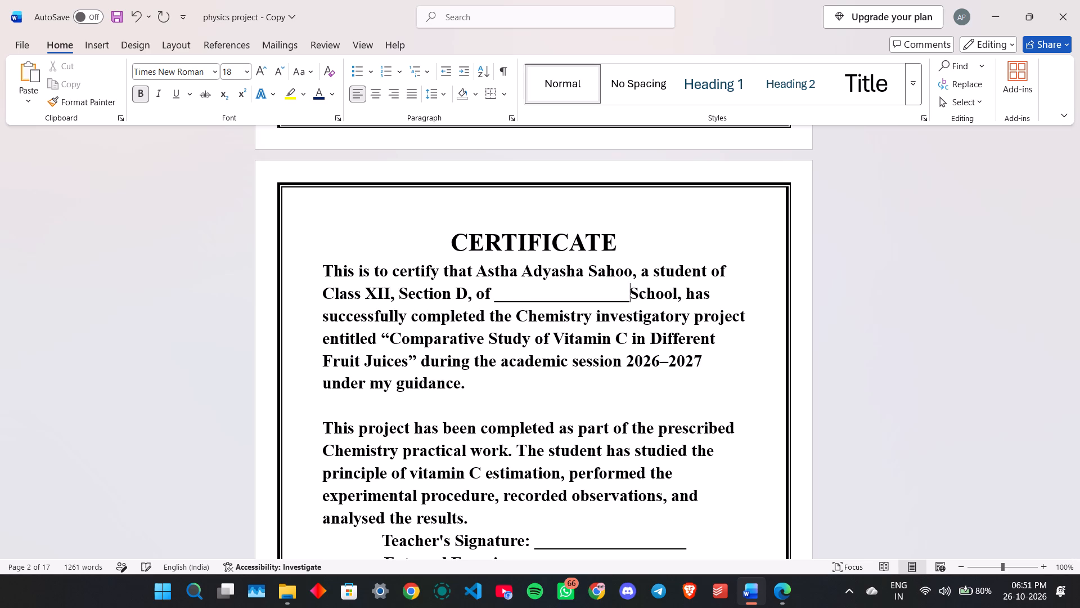
pyautogui.press('BackSpace')
pyautogui.press('BackSpace')
pyautogui.press('BackSpace')
pyautogui.press('BackSpace')
pyautogui.press('BackSpace')
pyautogui.press('BackSpace')
pyautogui.press('BackSpace')
pyautogui.press('BackSpace')
pyautogui.press('BackSpace')
pyautogui.press('BackSpace')
pyautogui.press('BackSpace')
pyautogui.press('BackSpace')
pyautogui.press('BackSpace')
pyautogui.press('BackSpace')
pyautogui.press('BackSpace')
pyautogui.press('BackSpace')
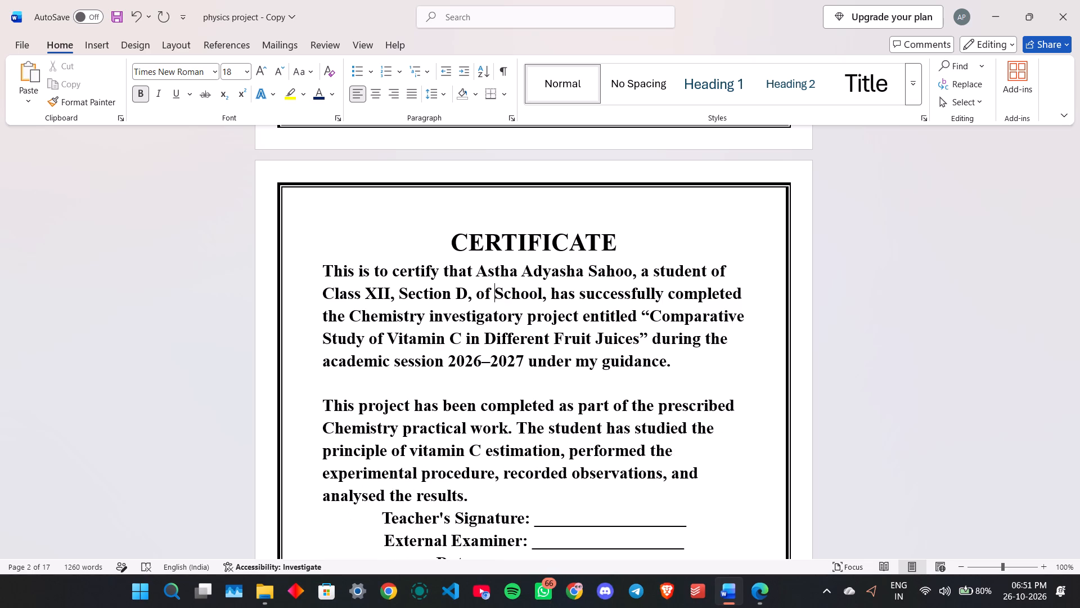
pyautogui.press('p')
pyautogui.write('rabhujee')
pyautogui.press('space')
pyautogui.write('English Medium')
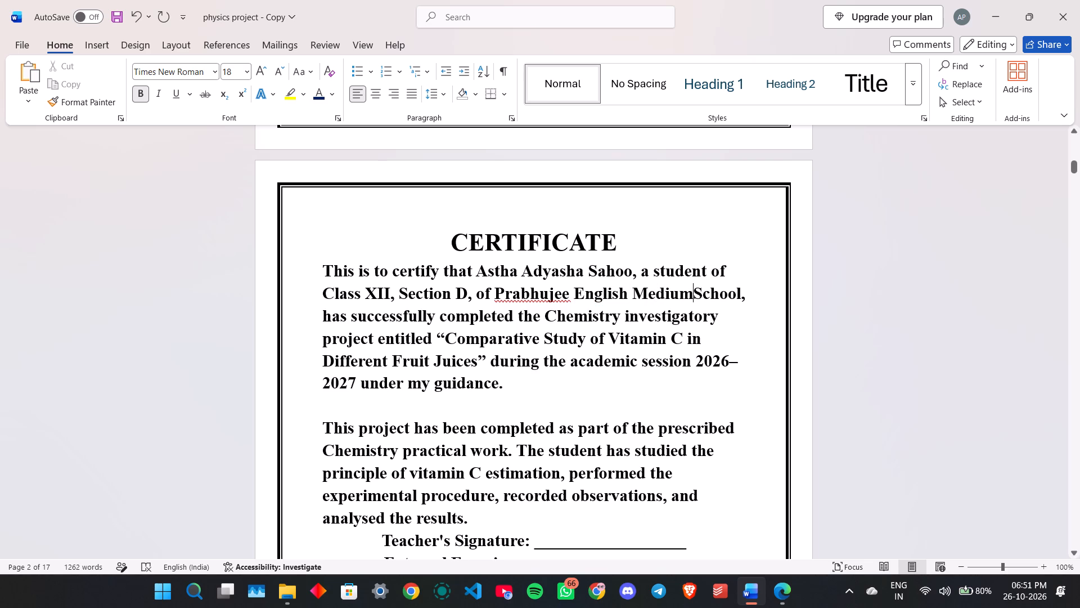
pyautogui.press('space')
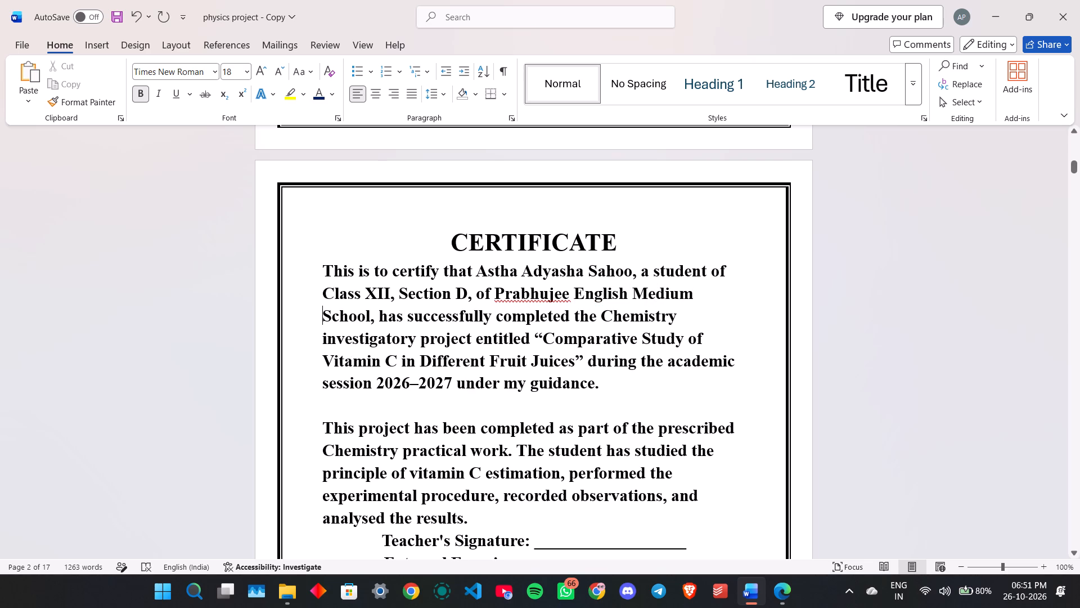
# Delete the underscore blank after "Teacher's Signature:" beneath the certificate's body text.
pyautogui.scroll(-1, 499, 338)
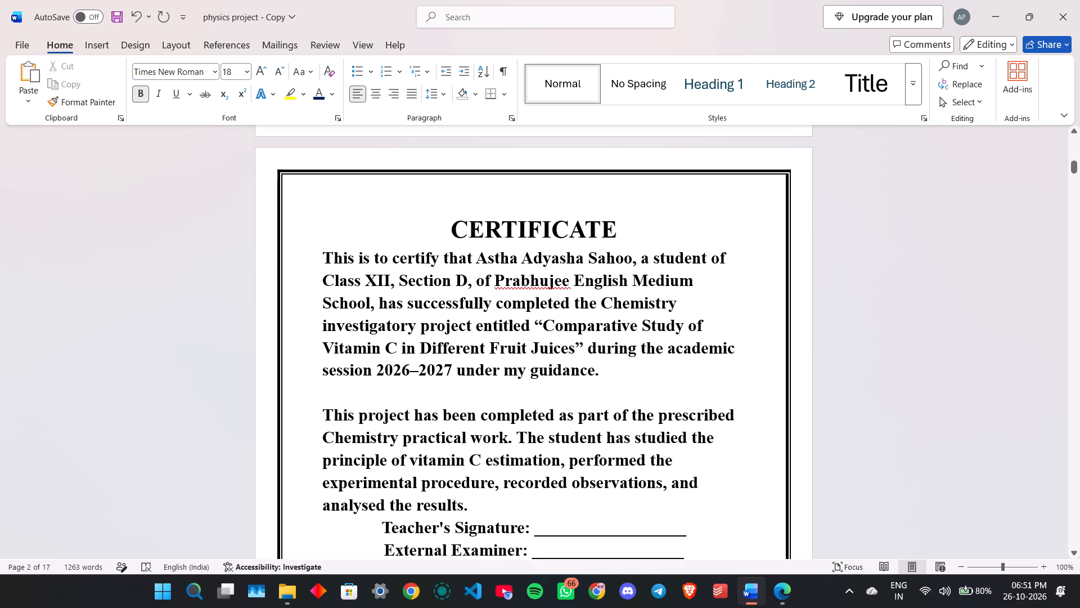
pyautogui.scroll(-3, 499, 338)
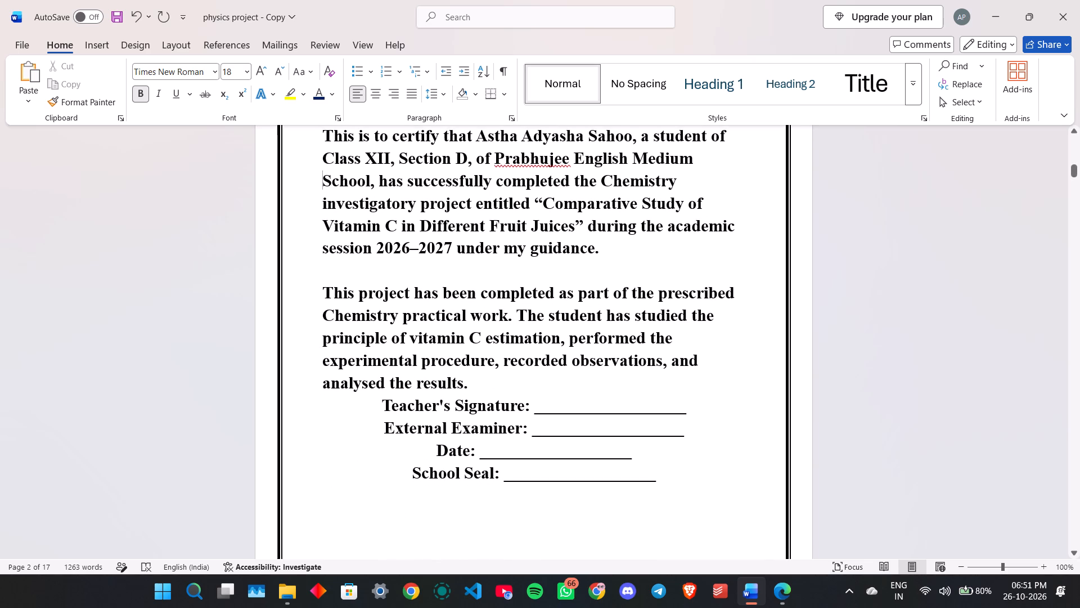
pyautogui.scroll(-1, 499, 325)
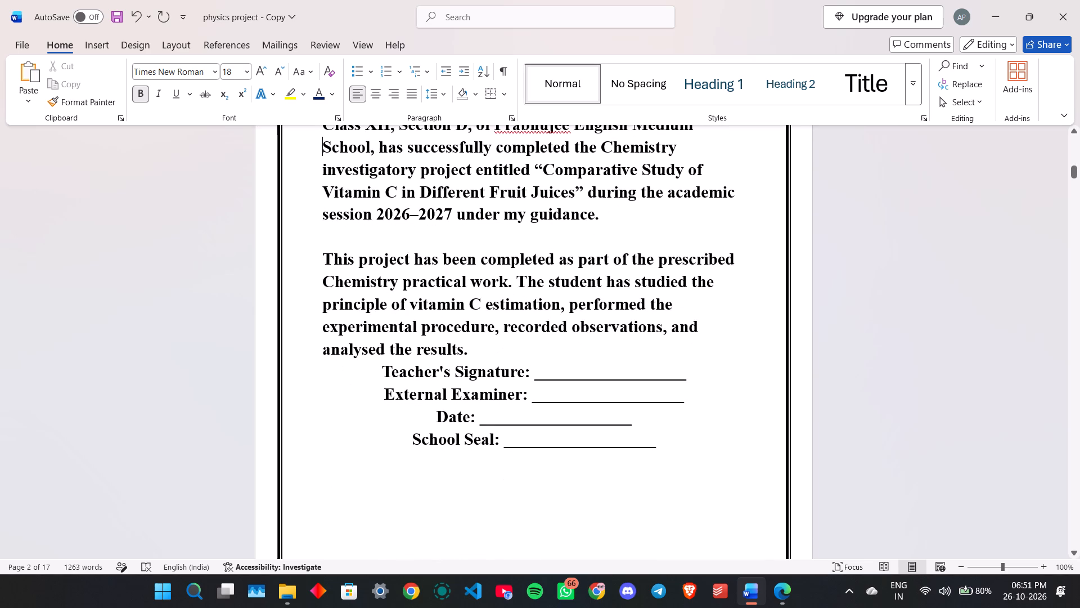
pyautogui.scroll(-3, 501, 324)
pyautogui.scroll(2, 501, 324)
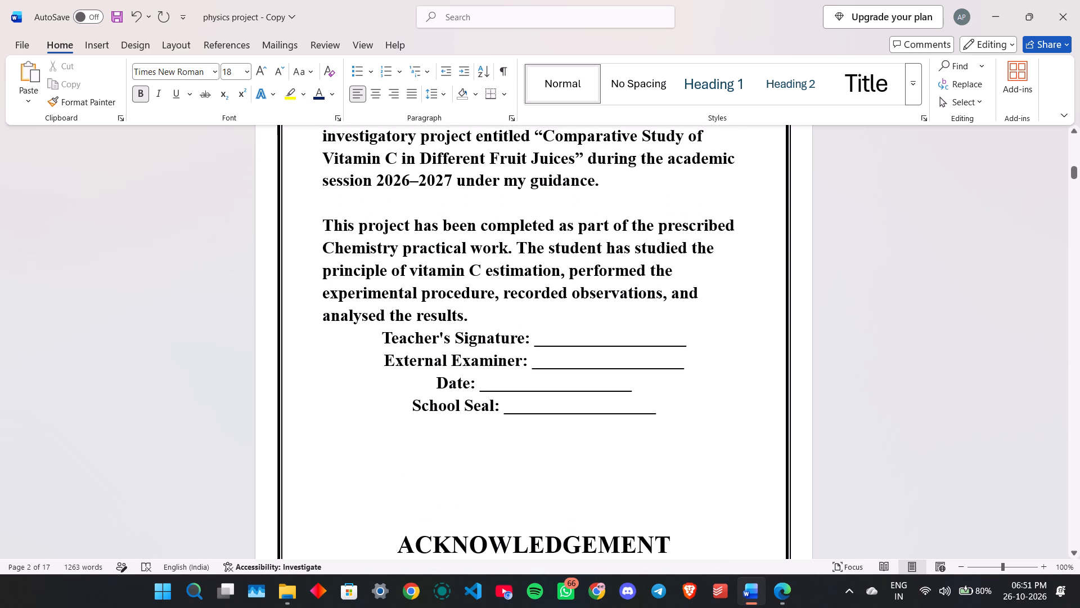
pyautogui.click(382, 338)
pyautogui.moveTo(533, 344); pyautogui.dragTo(684, 341)
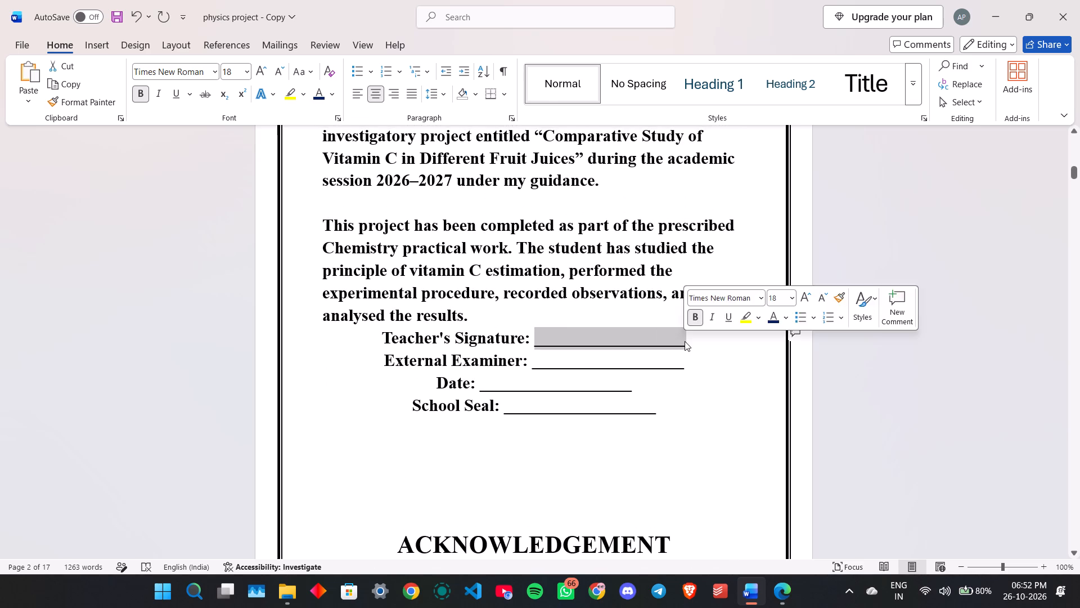
pyautogui.press('BackSpace')
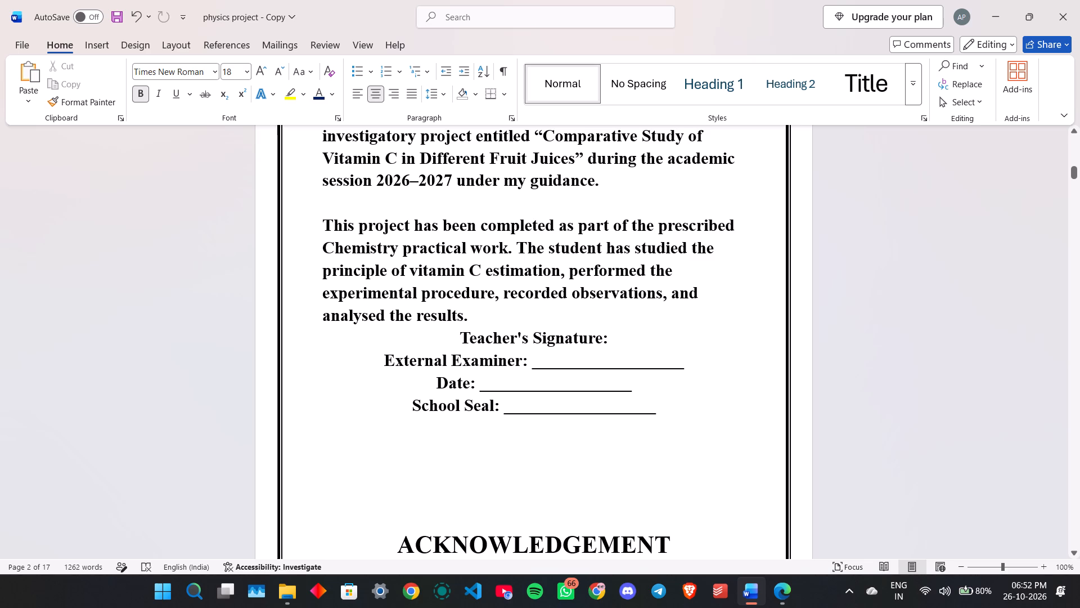
# Left-align the "Teacher's Signature:" line of the certificate.
pyautogui.moveTo(451, 331); pyautogui.dragTo(614, 341)
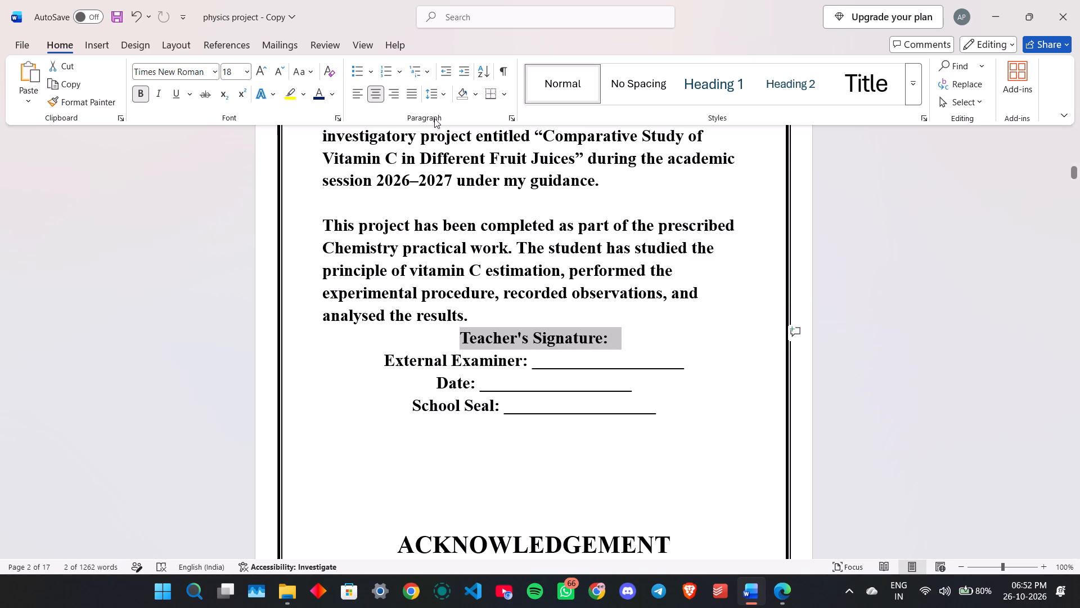
pyautogui.click(350, 94)
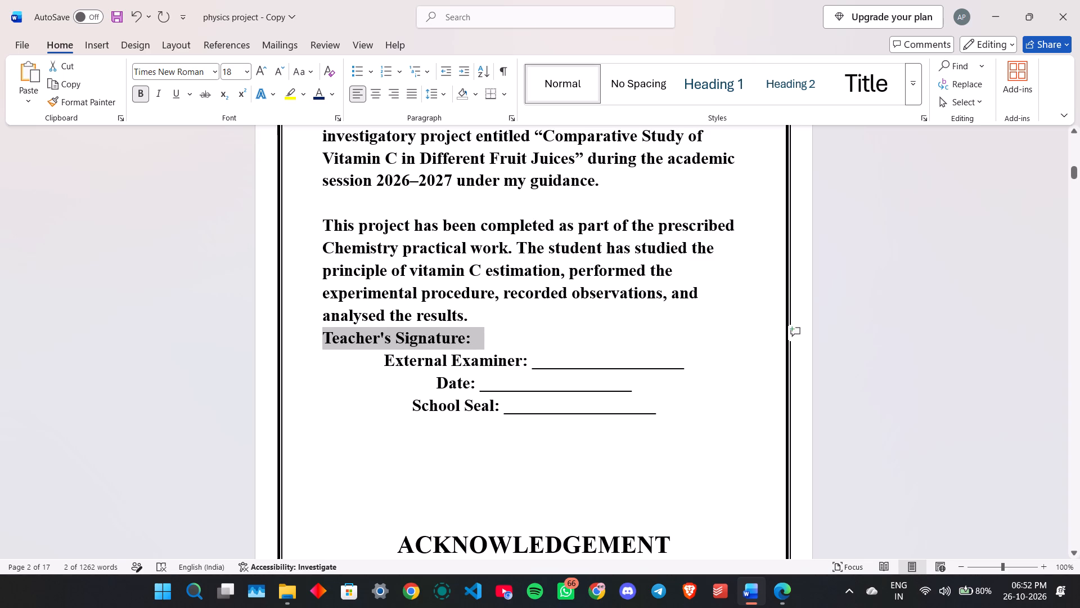
# Insert a blank line above "Teacher's Signature:" and indent the signature line with 16 leading spaces.
pyautogui.click(324, 336)
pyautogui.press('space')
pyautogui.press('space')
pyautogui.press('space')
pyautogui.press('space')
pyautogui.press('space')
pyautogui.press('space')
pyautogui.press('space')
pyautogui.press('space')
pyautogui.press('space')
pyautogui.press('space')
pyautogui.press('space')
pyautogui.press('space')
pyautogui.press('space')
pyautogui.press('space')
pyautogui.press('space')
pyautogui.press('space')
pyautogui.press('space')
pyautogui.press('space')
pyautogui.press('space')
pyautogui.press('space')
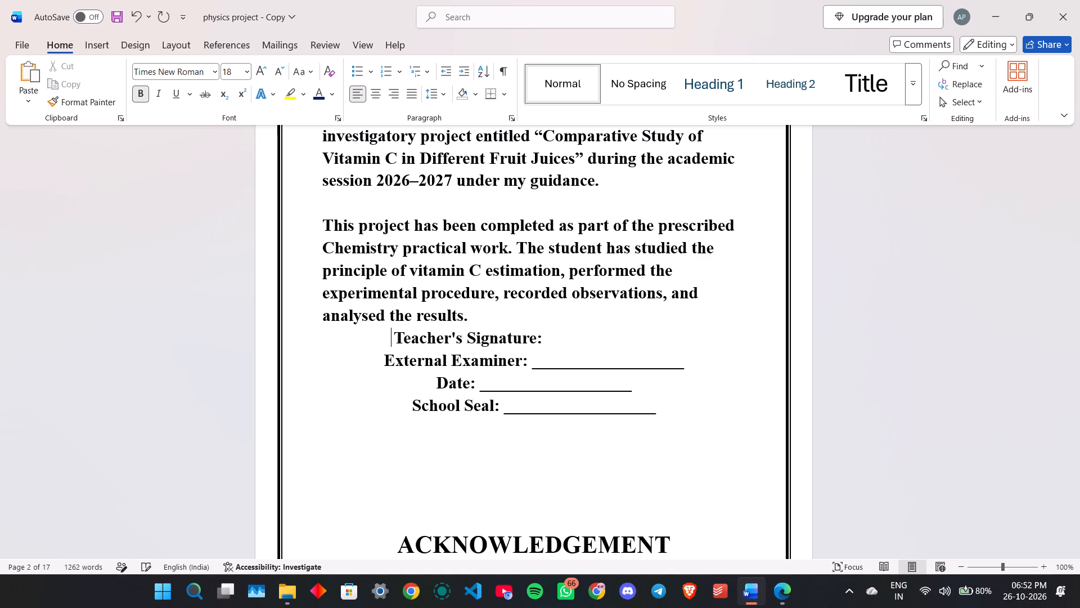
pyautogui.press('Return')
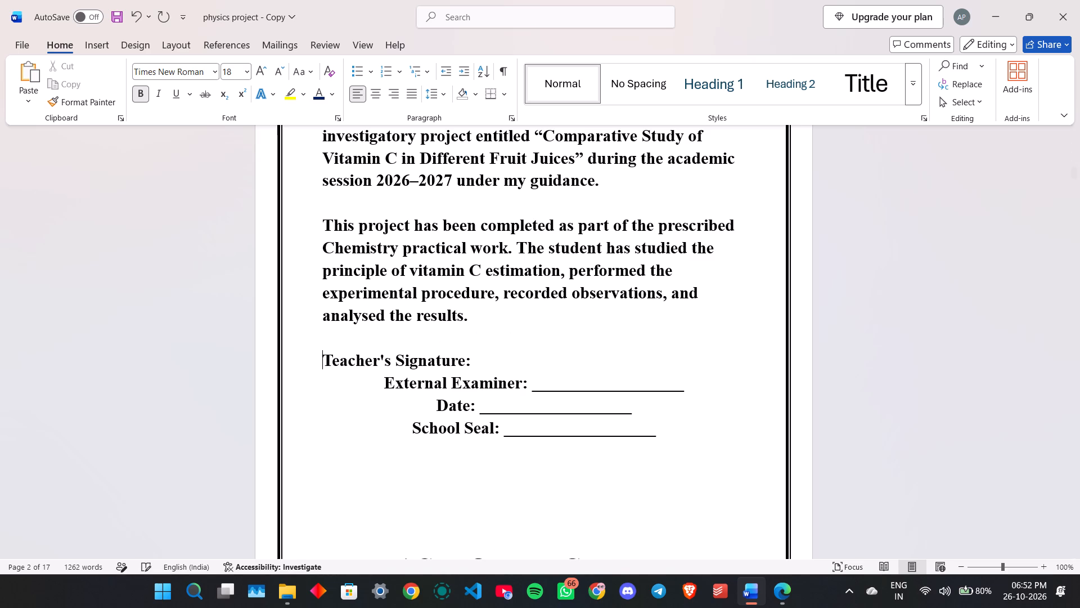
pyautogui.press('Return')
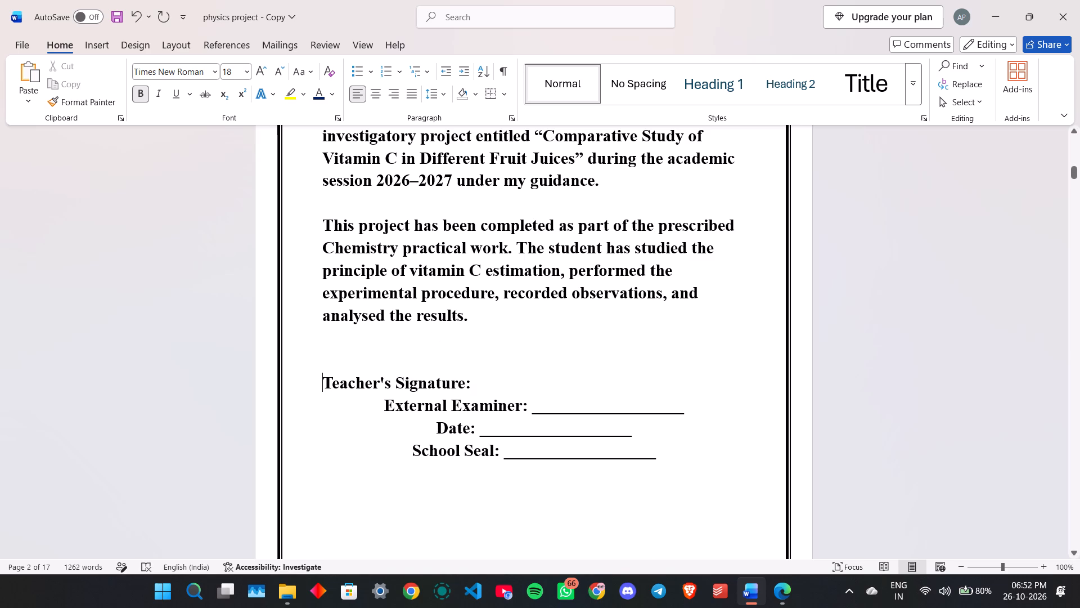
pyautogui.press('BackSpace')
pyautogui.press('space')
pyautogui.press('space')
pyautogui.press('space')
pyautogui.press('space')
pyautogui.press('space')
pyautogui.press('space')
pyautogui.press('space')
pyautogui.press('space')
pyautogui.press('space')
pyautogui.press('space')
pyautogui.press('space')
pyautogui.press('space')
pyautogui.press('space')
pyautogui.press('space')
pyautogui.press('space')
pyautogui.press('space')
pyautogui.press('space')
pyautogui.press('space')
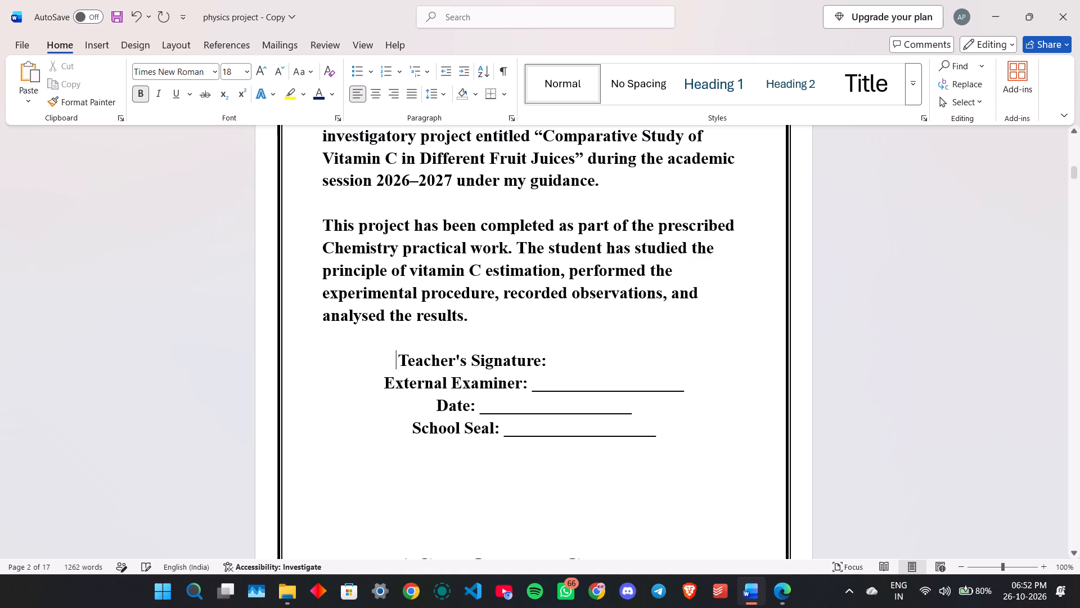
pyautogui.press('BackSpace')
pyautogui.press('BackSpace')
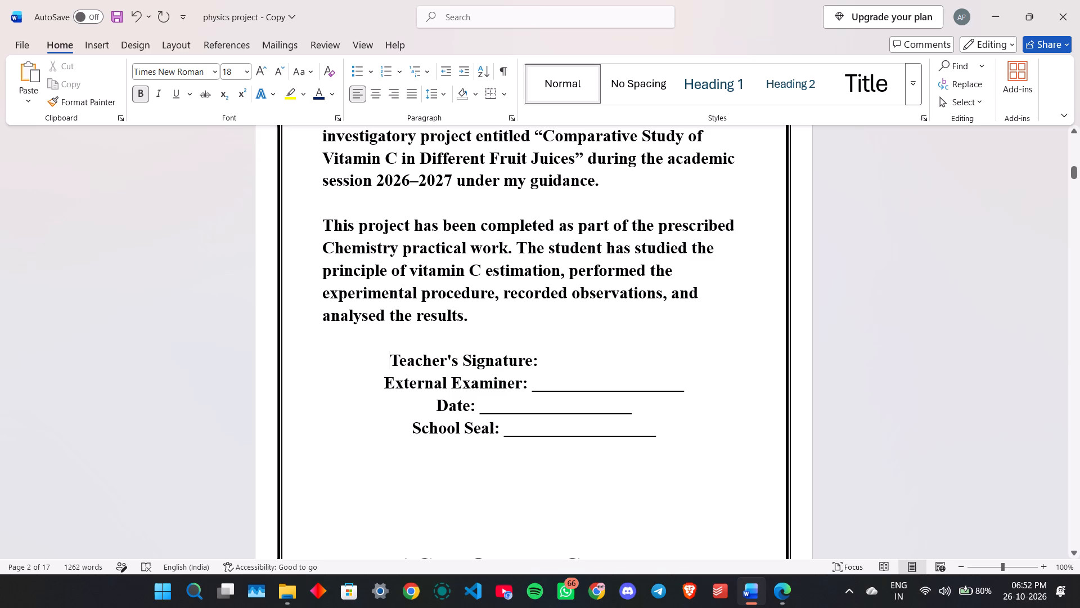
# Delete the underscore blank after "External Examiner:" in the certificate's signature block.
pyautogui.moveTo(531, 387); pyautogui.dragTo(705, 387)
pyautogui.press('BackSpace')
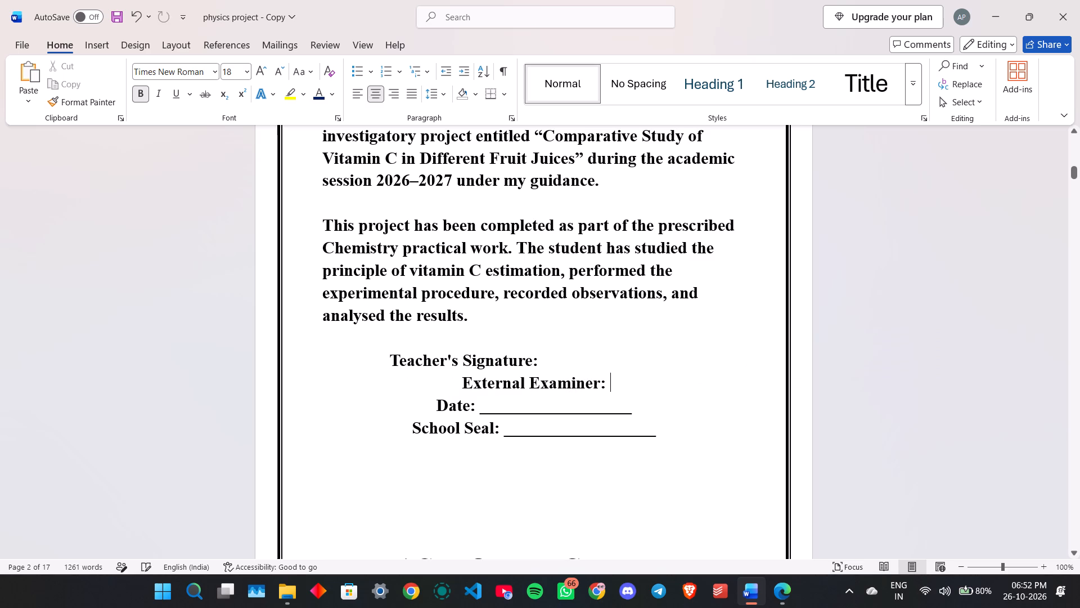
# Delete the underscore blank after "Date:" and the whole "School Seal:" line from the certificate's signature block.
pyautogui.moveTo(479, 412); pyautogui.dragTo(636, 413)
pyautogui.press('BackSpace')
pyautogui.moveTo(415, 428); pyautogui.dragTo(415, 426)
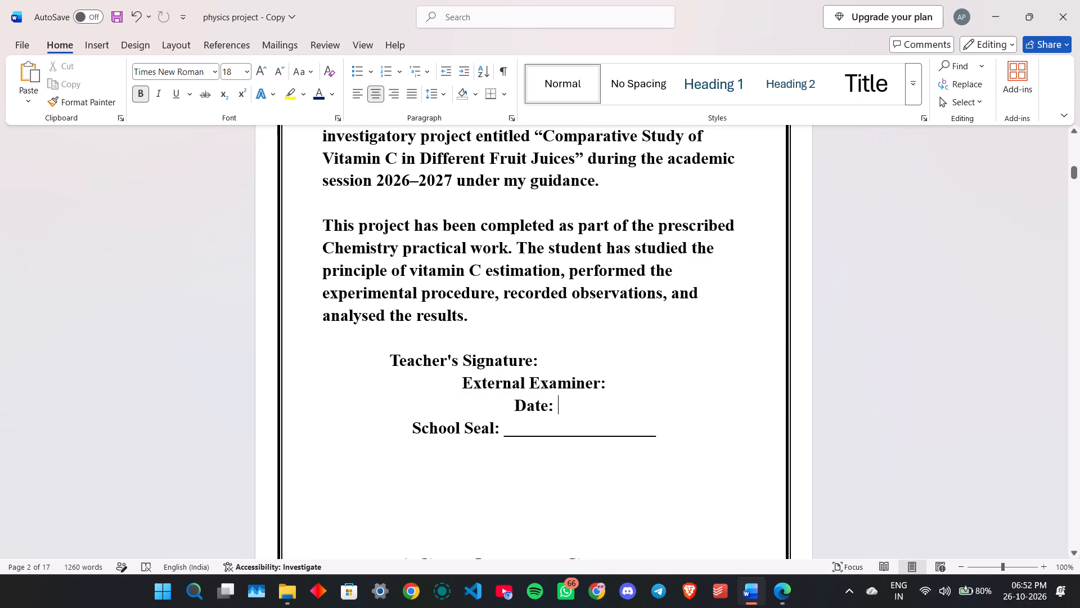
pyautogui.moveTo(415, 426); pyautogui.dragTo(592, 429)
pyautogui.press('BackSpace')
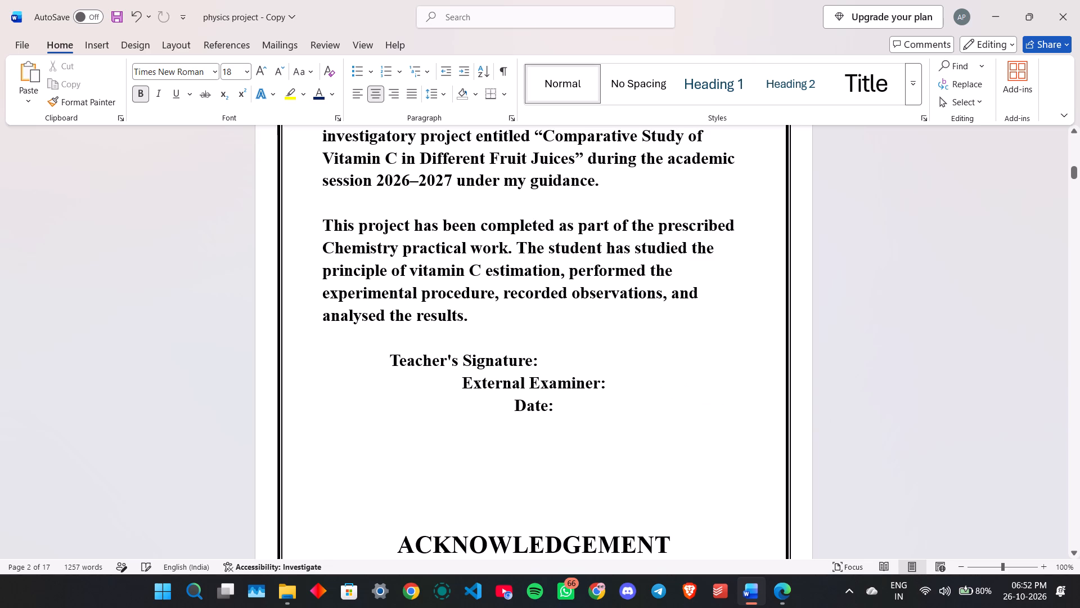
# Left-align the "Teacher's Signature:", "External Examiner:" and "Date:" lines of the certificate.
pyautogui.moveTo(394, 357); pyautogui.dragTo(535, 409)
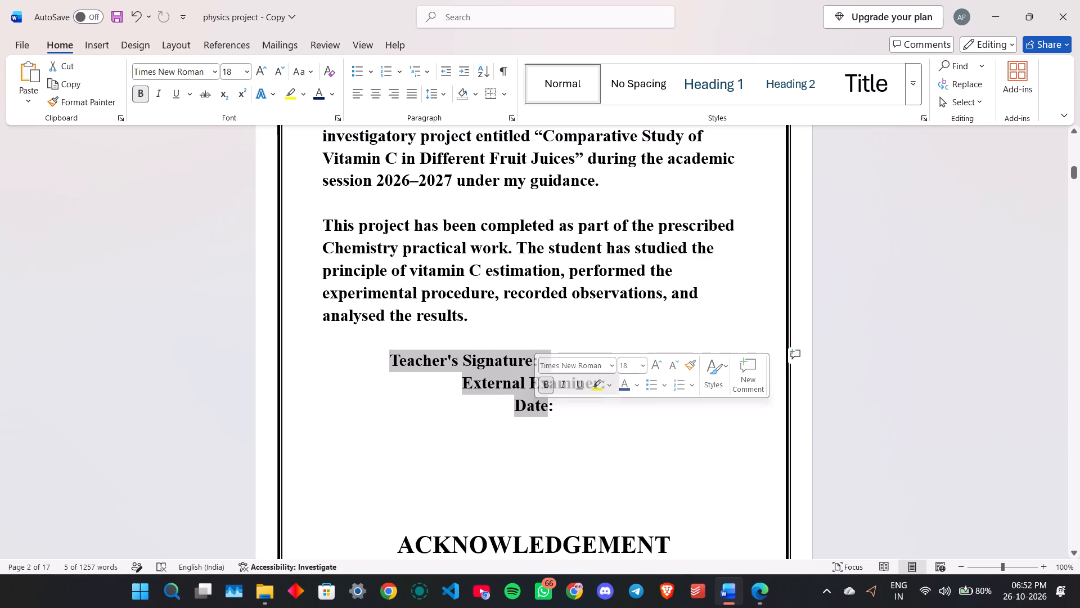
pyautogui.click(521, 430)
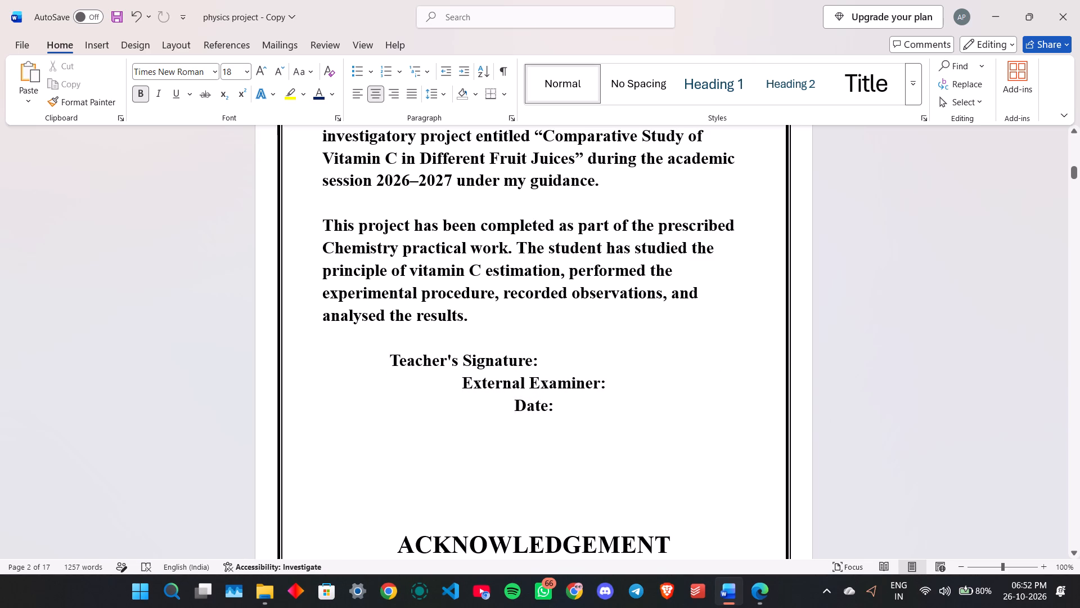
pyautogui.moveTo(384, 360); pyautogui.dragTo(557, 411)
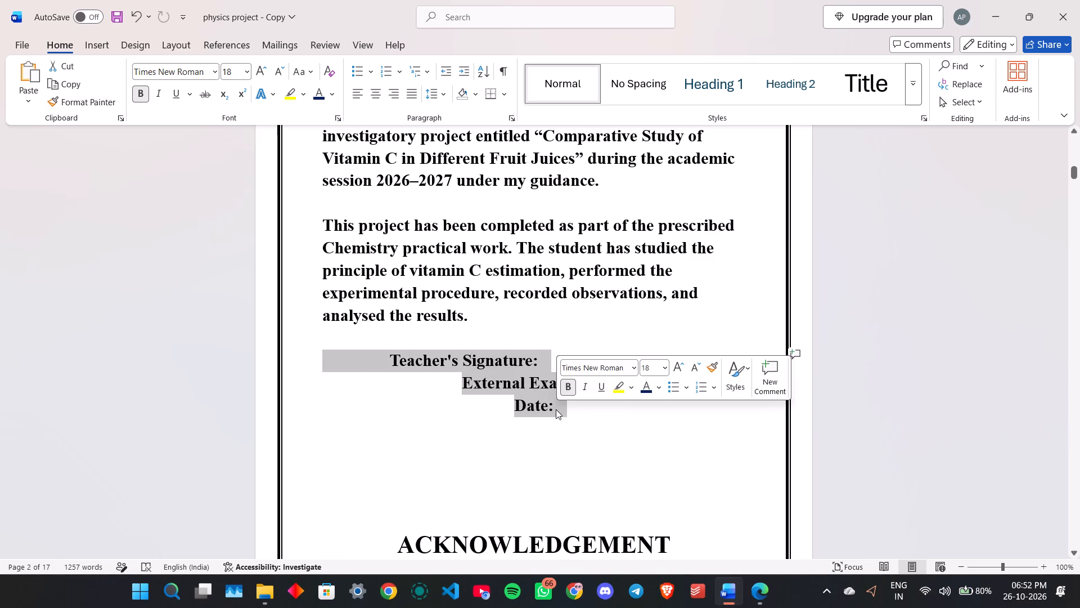
pyautogui.click(380, 95)
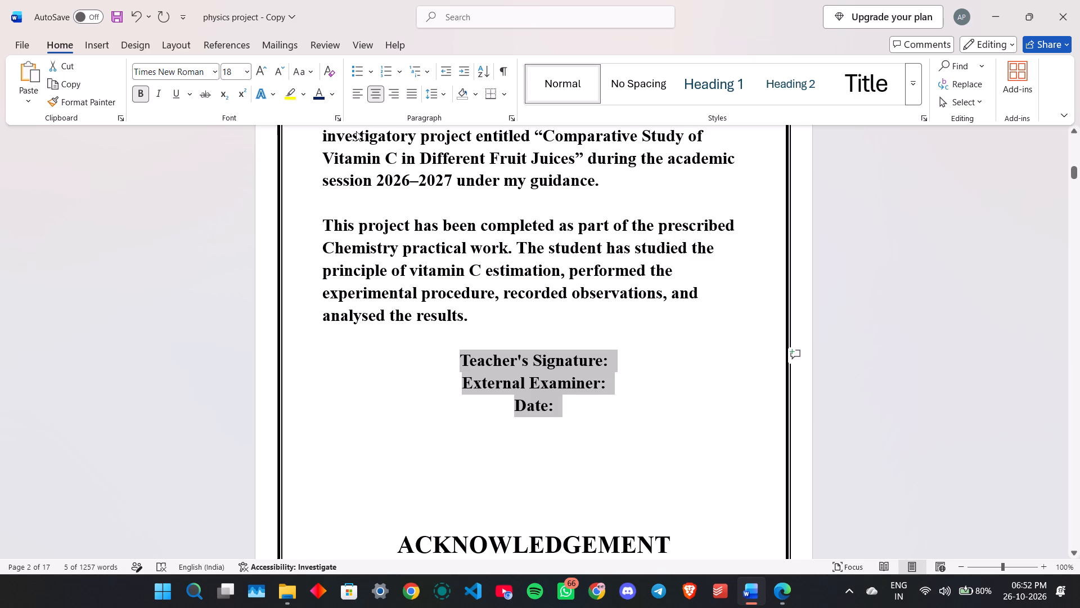
pyautogui.click(353, 93)
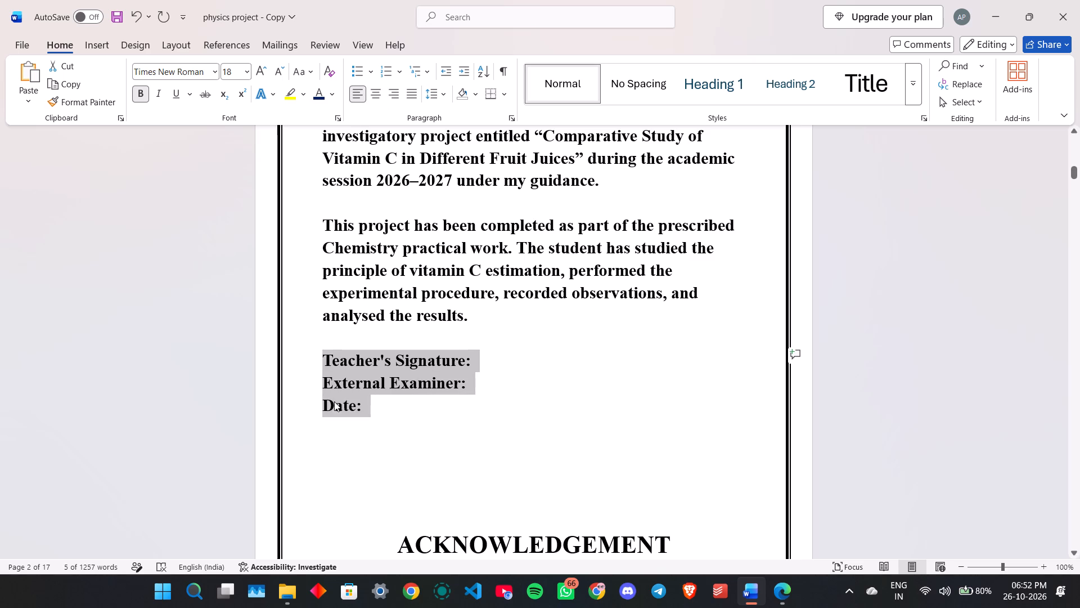
# Insert five blank lines above "Teacher's Signature:" to move the signature block further down the certificate page.
pyautogui.click(320, 360)
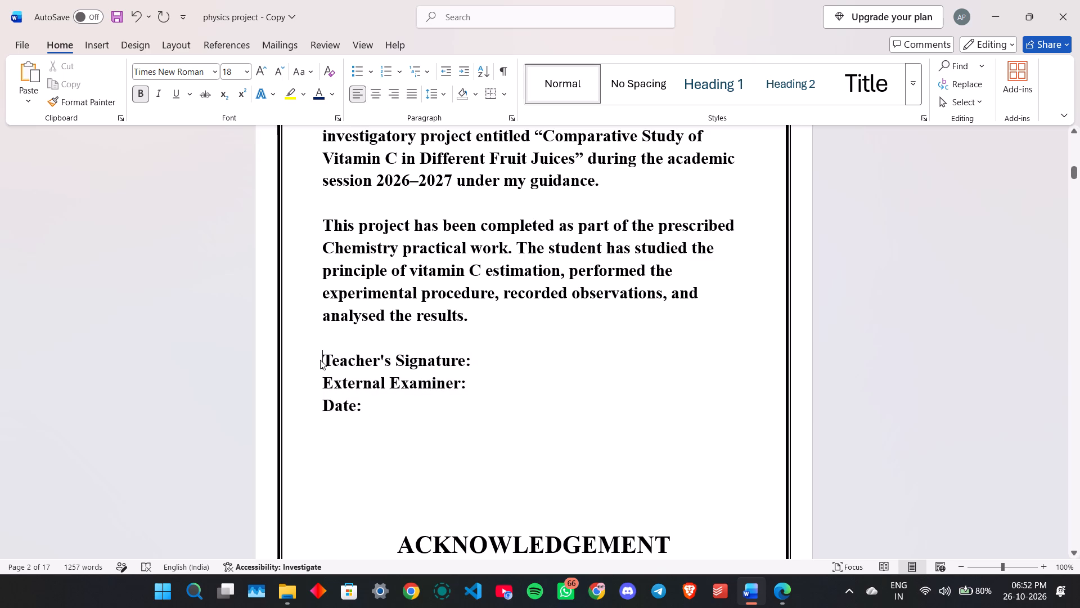
pyautogui.press('Return')
pyautogui.press('Return')
pyautogui.scroll(-2, 324, 361)
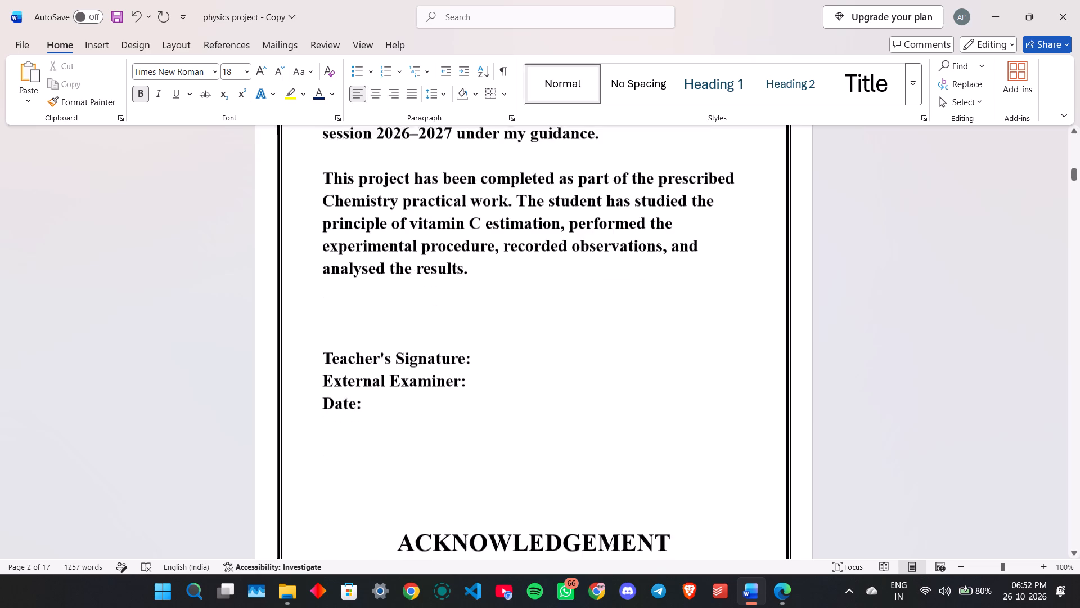
pyautogui.scroll(-2, 326, 362)
pyautogui.press('Return')
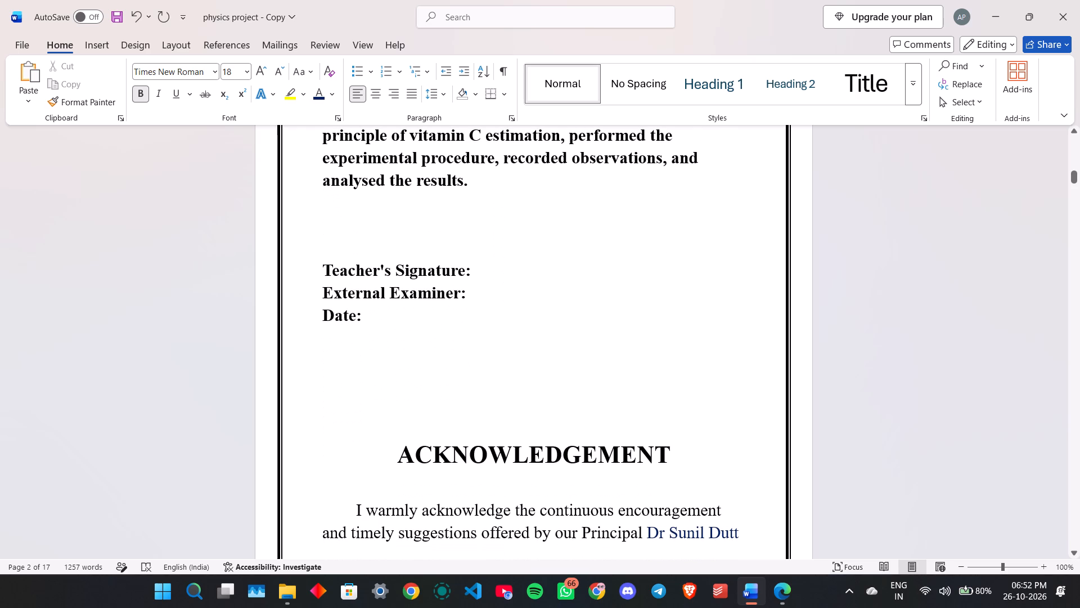
pyautogui.press('Return')
pyautogui.press('Return')
# Delete the old "ACKNOWLEDGEMENT" heading at the bottom of the certificate page.
pyautogui.scroll(-5, 336, 356)
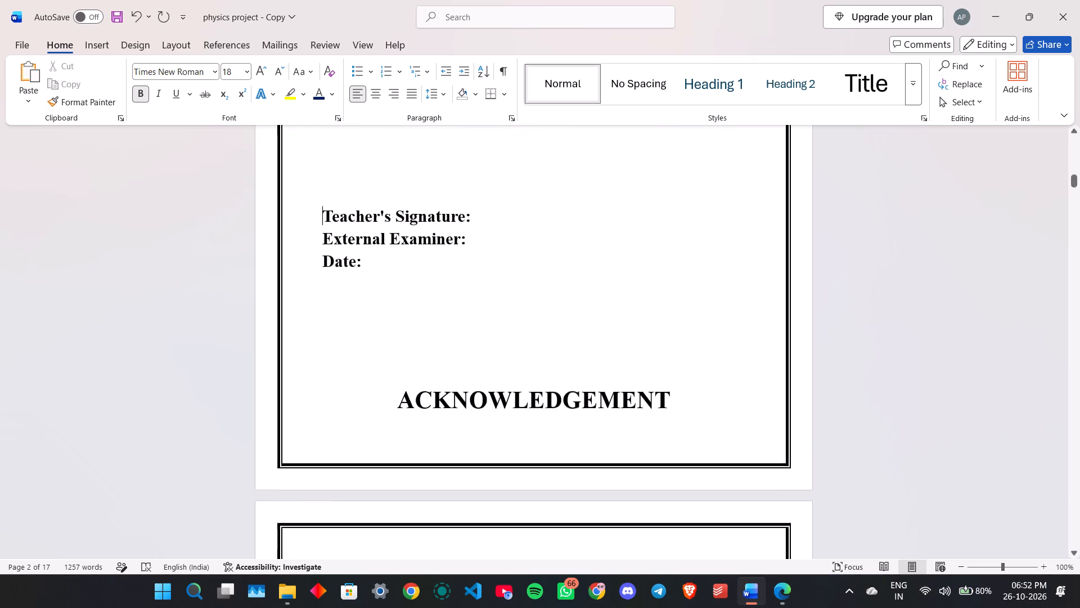
pyautogui.scroll(-2, 341, 352)
pyautogui.moveTo(394, 277); pyautogui.dragTo(668, 265)
pyautogui.moveTo(386, 285); pyautogui.dragTo(670, 272)
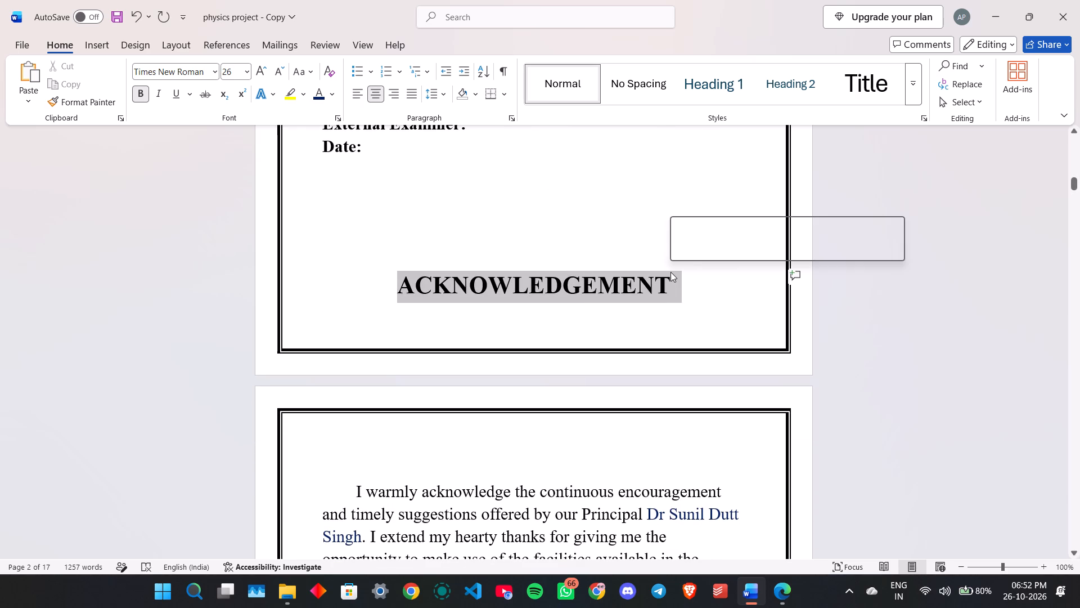
pyautogui.press('BackSpace')
# Delete the first two paragraphs of the old acknowledgement, which thank the principal and the physics teacher.
pyautogui.scroll(-2, 603, 388)
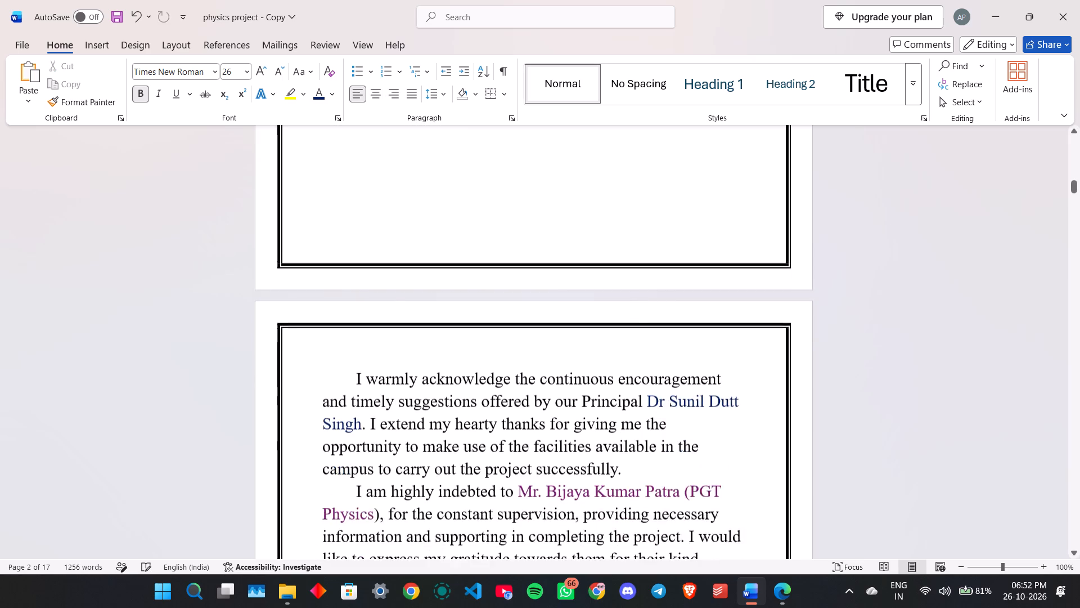
pyautogui.scroll(-2, 603, 388)
pyautogui.scroll(1, 603, 388)
pyautogui.scroll(-5, 603, 388)
pyautogui.moveTo(358, 188); pyautogui.dragTo(474, 316)
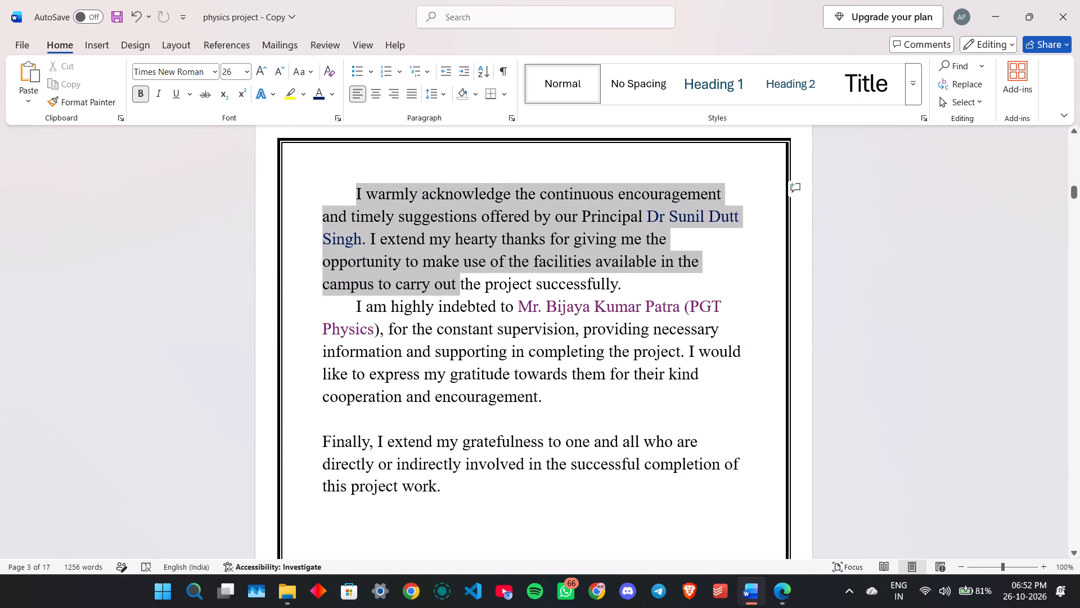
pyautogui.moveTo(474, 316); pyautogui.dragTo(545, 396)
pyautogui.press('BackSpace')
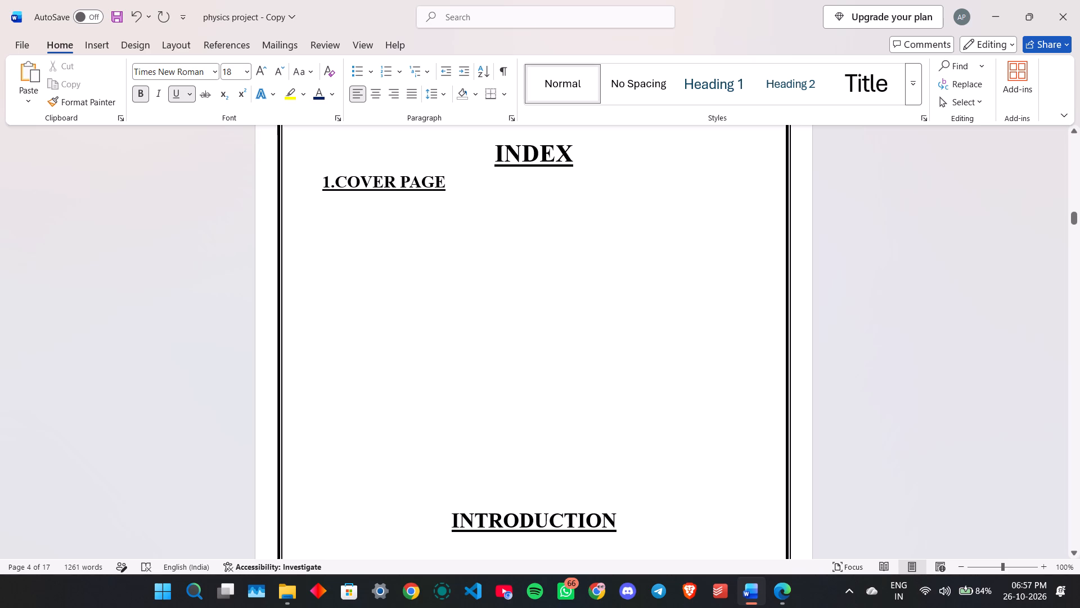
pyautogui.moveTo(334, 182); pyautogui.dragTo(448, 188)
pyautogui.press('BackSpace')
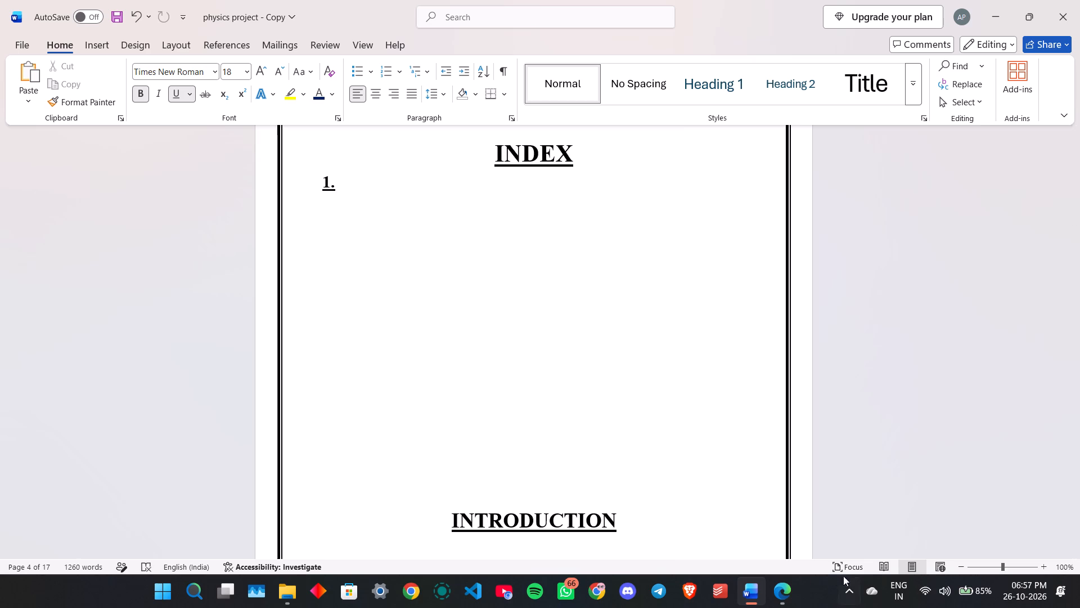
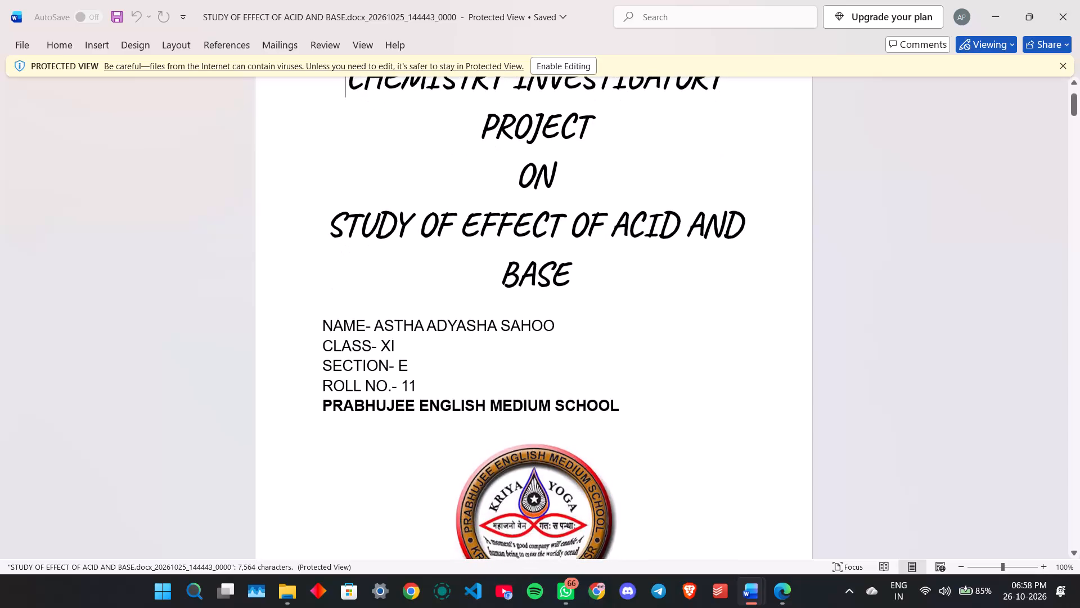
# Look through the cover, certificate and acknowledgement of the older acid and base chemistry project.
pyautogui.scroll(2, 623, 325)
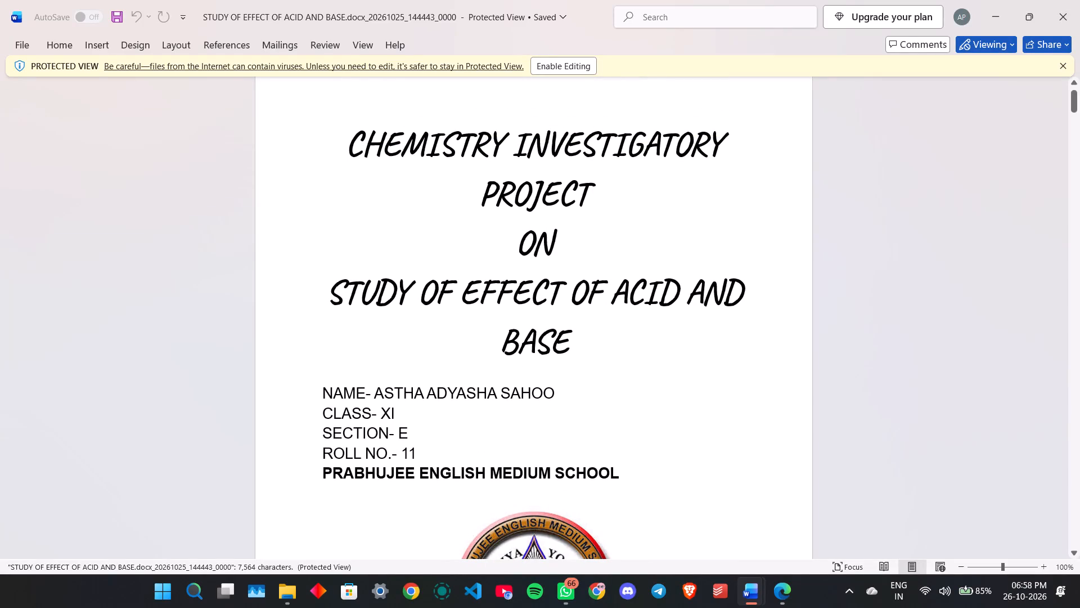
pyautogui.scroll(-13, 623, 325)
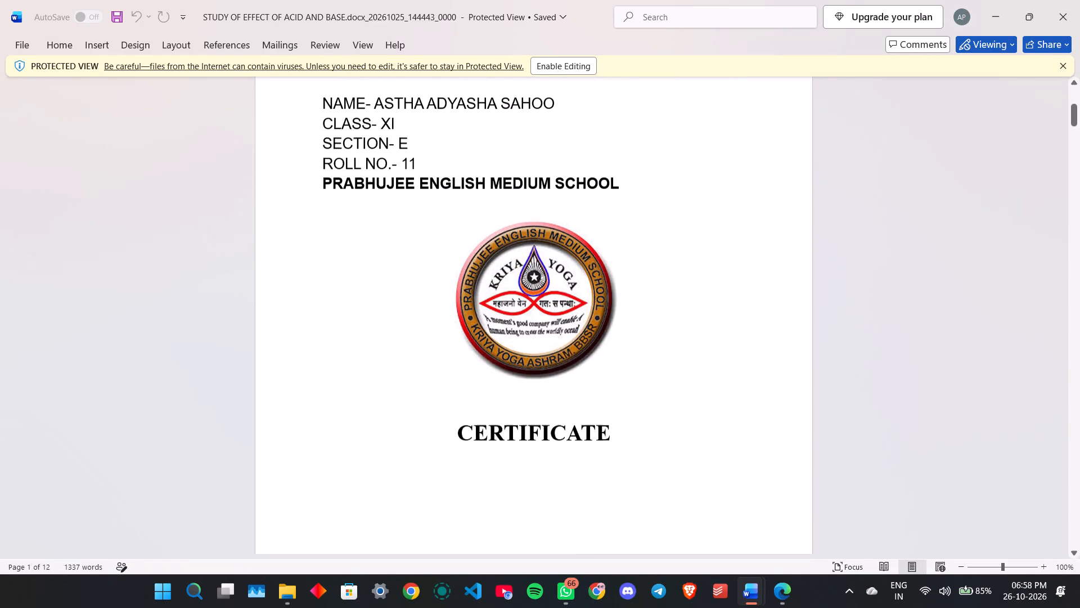
pyautogui.scroll(-11, 621, 321)
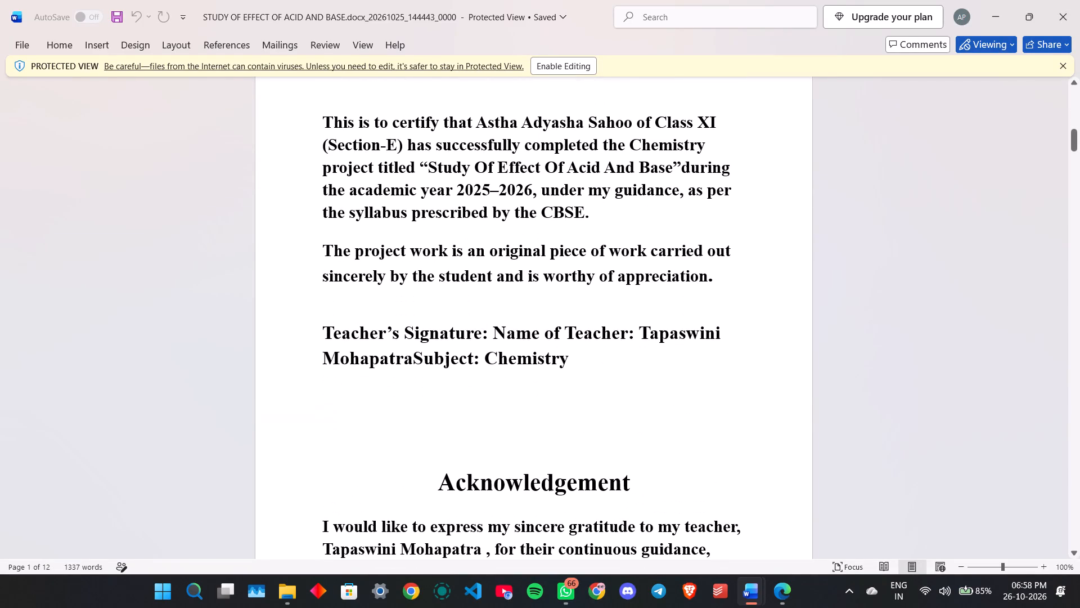
pyautogui.scroll(-5, 620, 321)
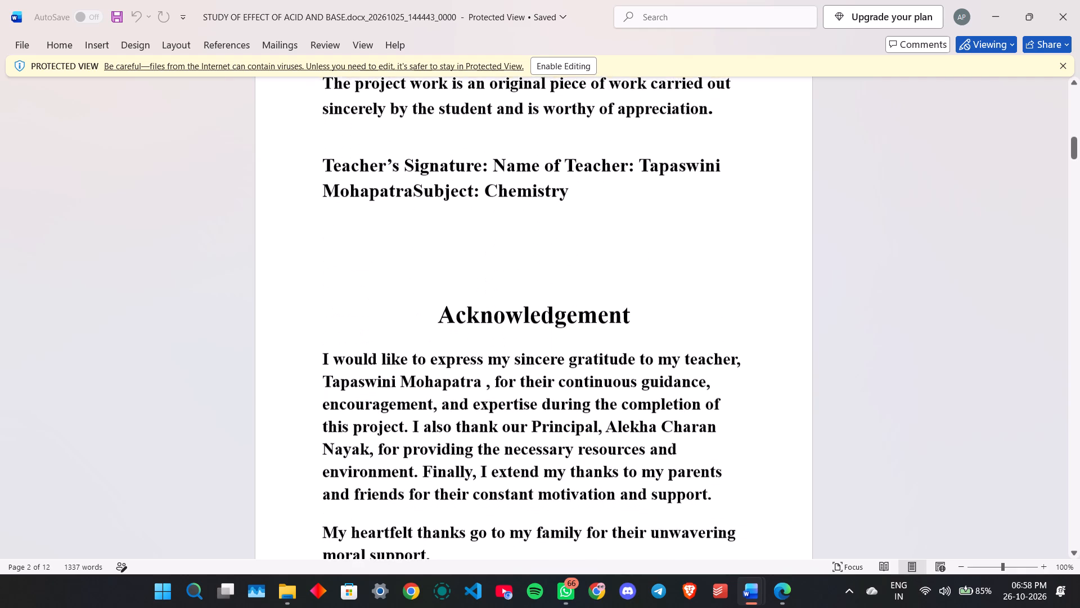
pyautogui.scroll(-2, 619, 321)
pyautogui.scroll(20, 619, 321)
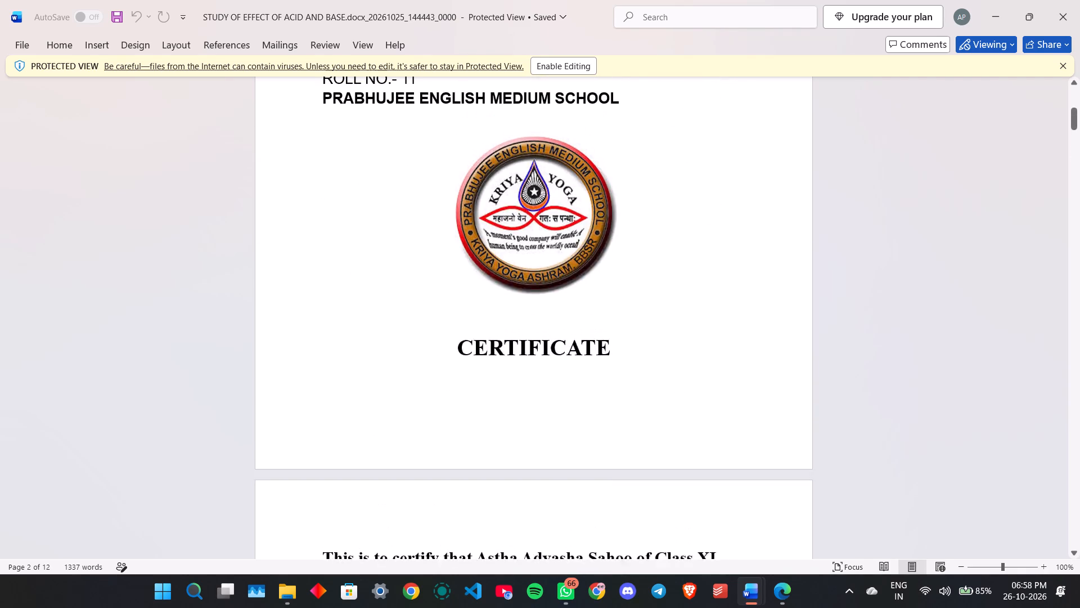
pyautogui.scroll(12, 619, 321)
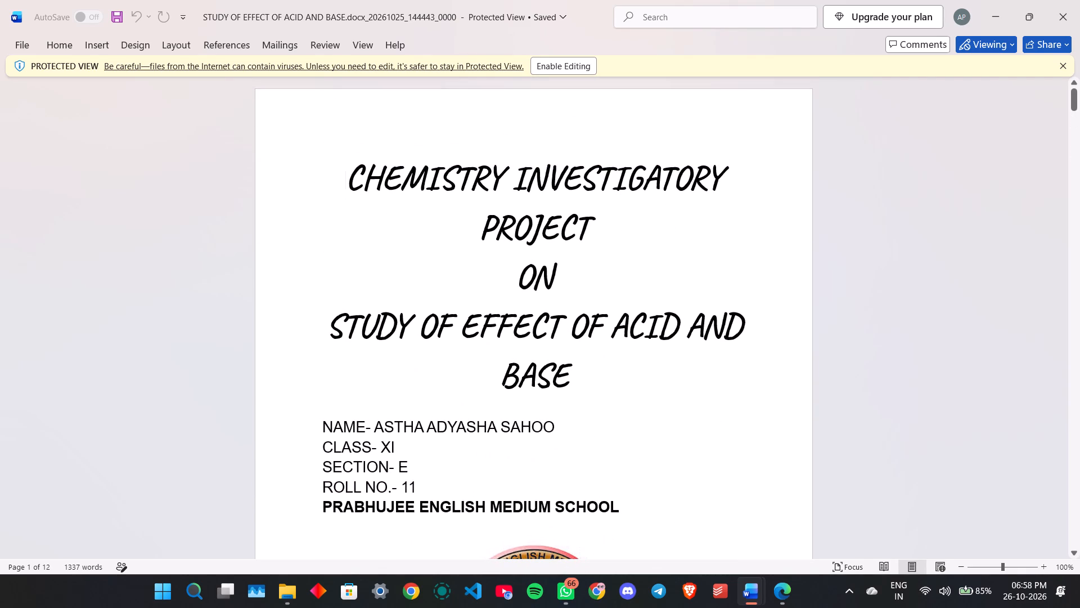
# Try to delete the cover title STUDY OF EFFECT OF ACID AND BASE, and enable editing for the protected document.
pyautogui.moveTo(323, 321); pyautogui.dragTo(616, 391)
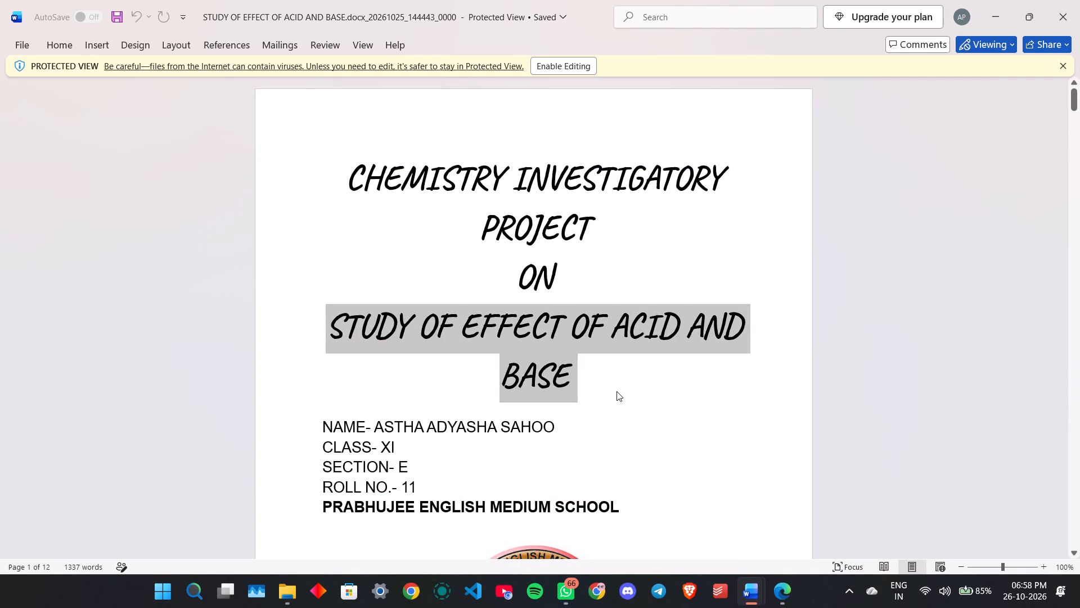
pyautogui.press('BackSpace')
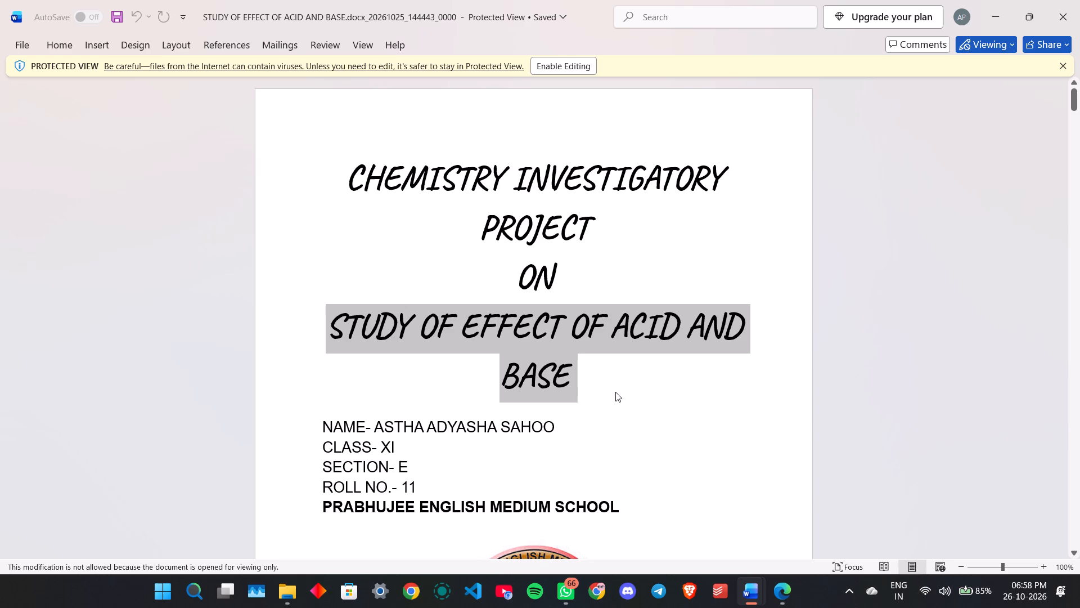
pyautogui.click(580, 65)
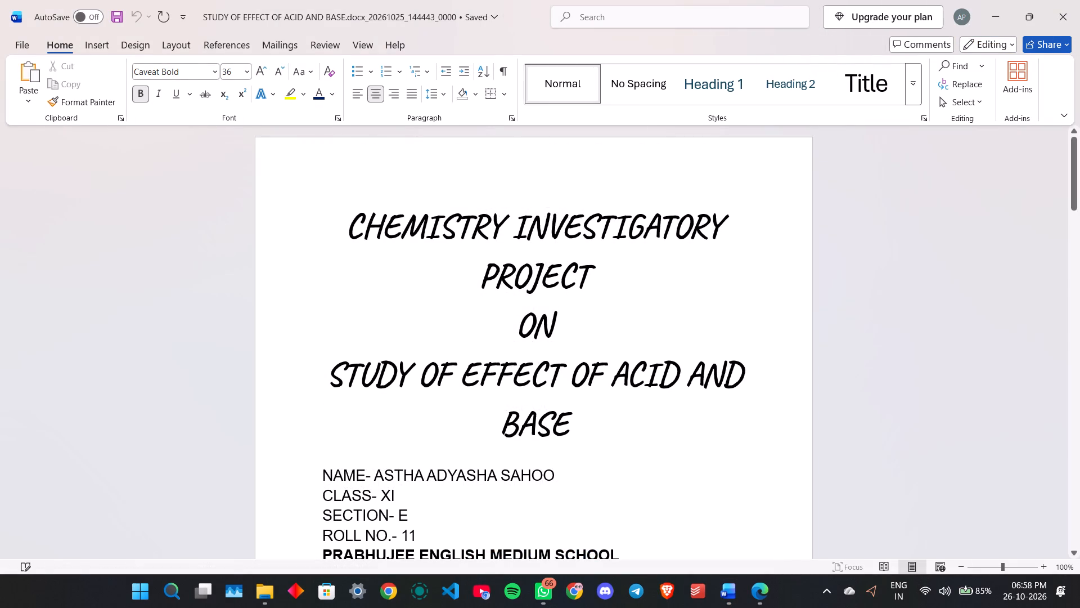
# Replace the cover title STUDY OF EFFECT OF ACID AND BASE with COMPARATIVE STUDY OF VITAMIN C IN DIFFERENT FRUIT JUICES, copied from the physics project copy.
pyautogui.moveTo(332, 368); pyautogui.dragTo(561, 433)
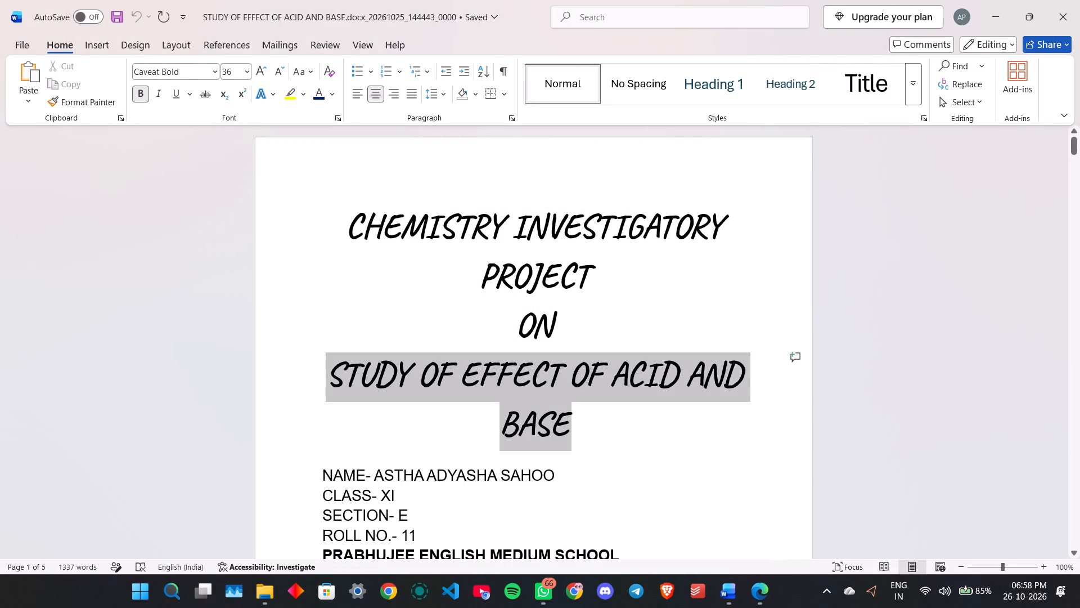
pyautogui.moveTo(561, 433); pyautogui.dragTo(562, 432)
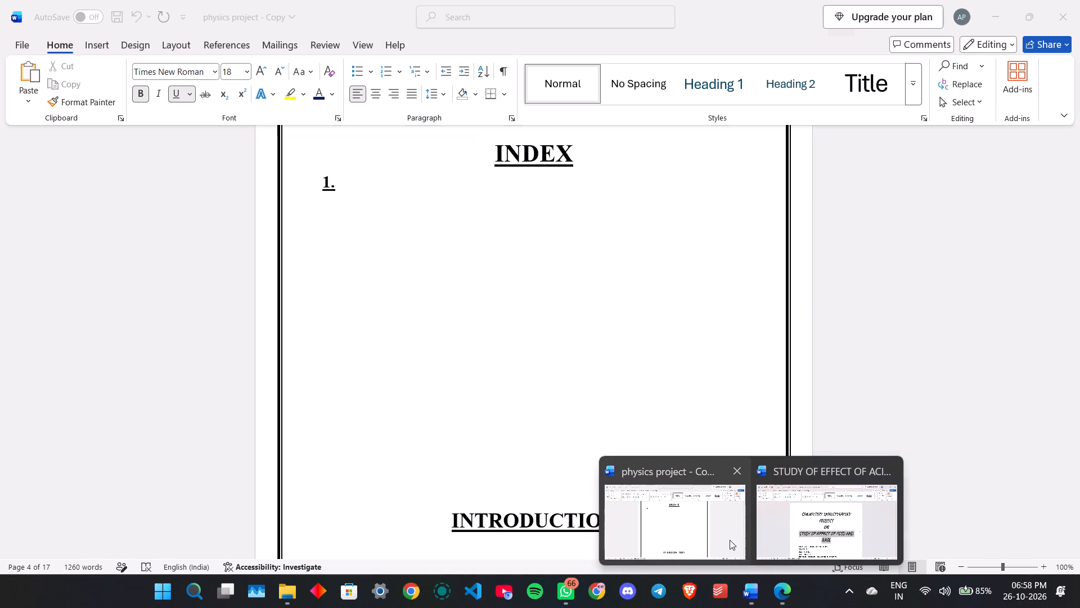
pyautogui.click(729, 538)
pyautogui.scroll(20, 558, 348)
pyautogui.scroll(1, 558, 348)
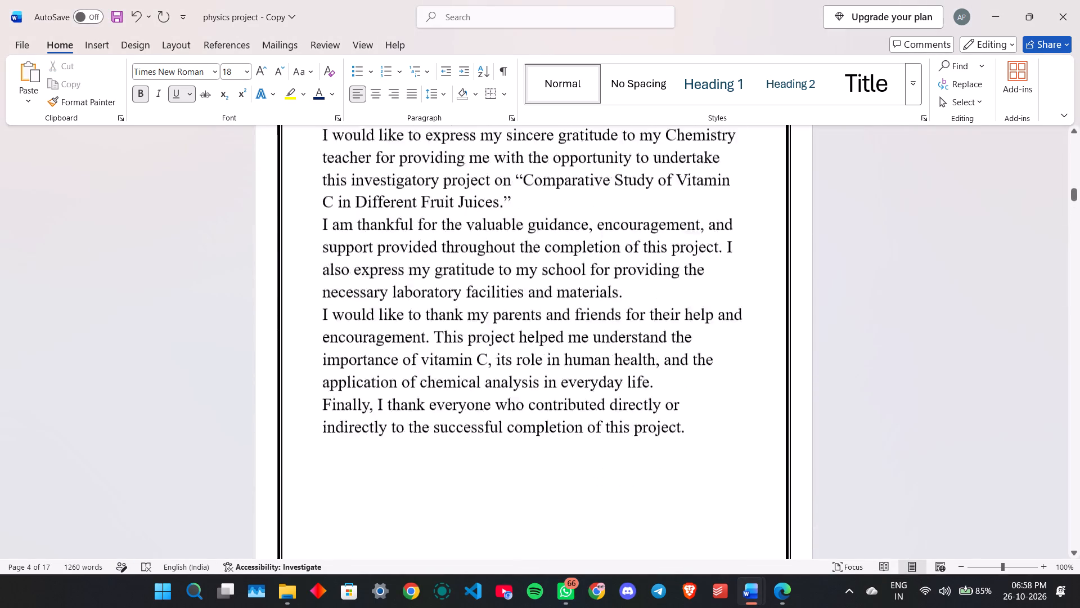
pyautogui.scroll(20, 551, 422)
pyautogui.scroll(15, 551, 422)
pyautogui.scroll(-1, 558, 418)
pyautogui.scroll(3, 558, 418)
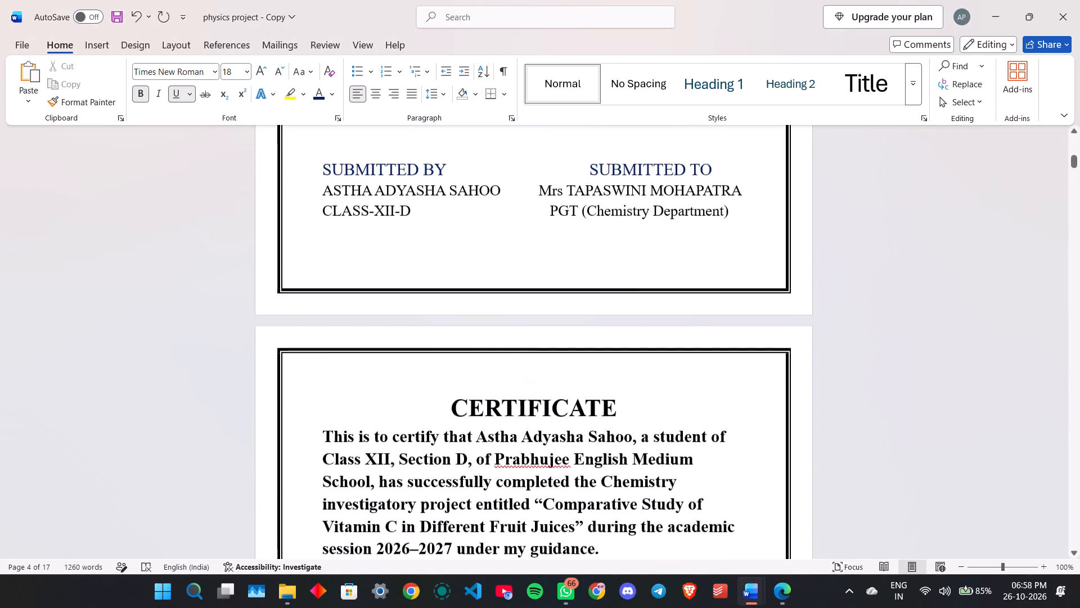
pyautogui.scroll(19, 558, 418)
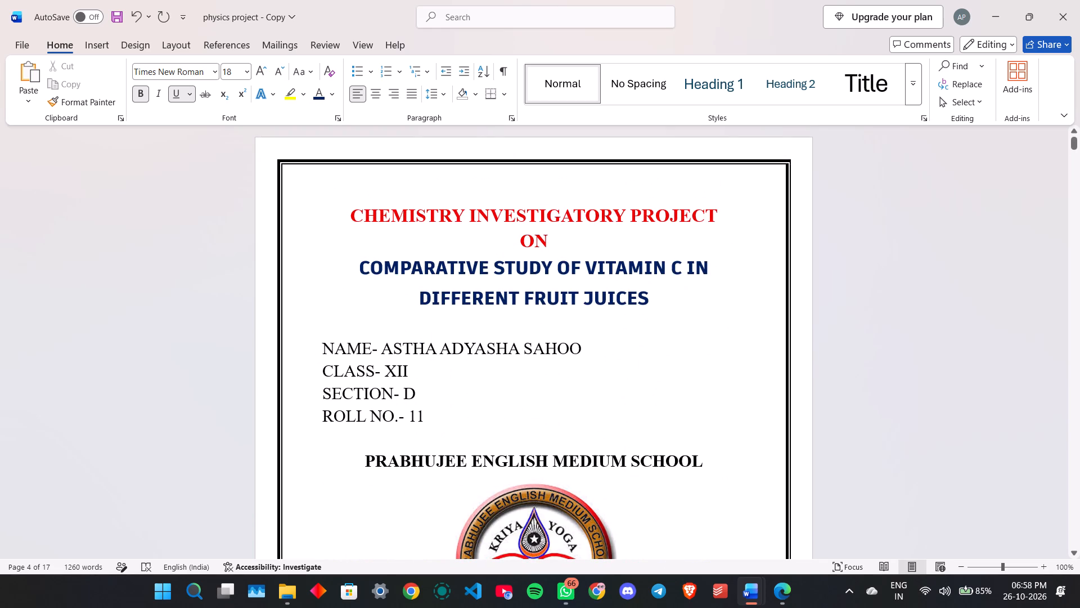
pyautogui.moveTo(354, 265); pyautogui.dragTo(665, 297)
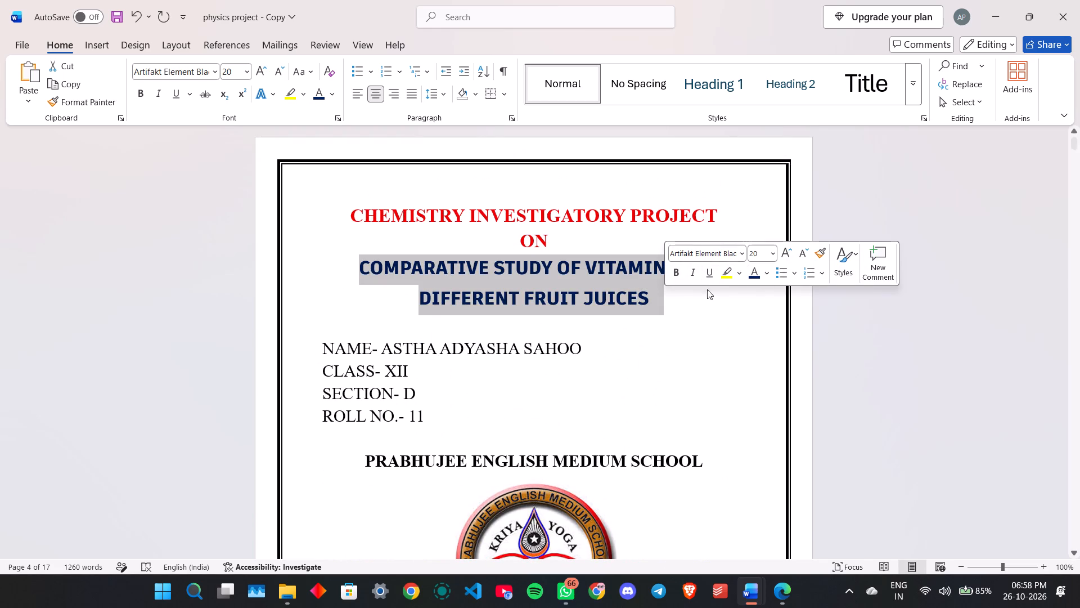
pyautogui.rightClick(606, 288)
pyautogui.click(656, 341)
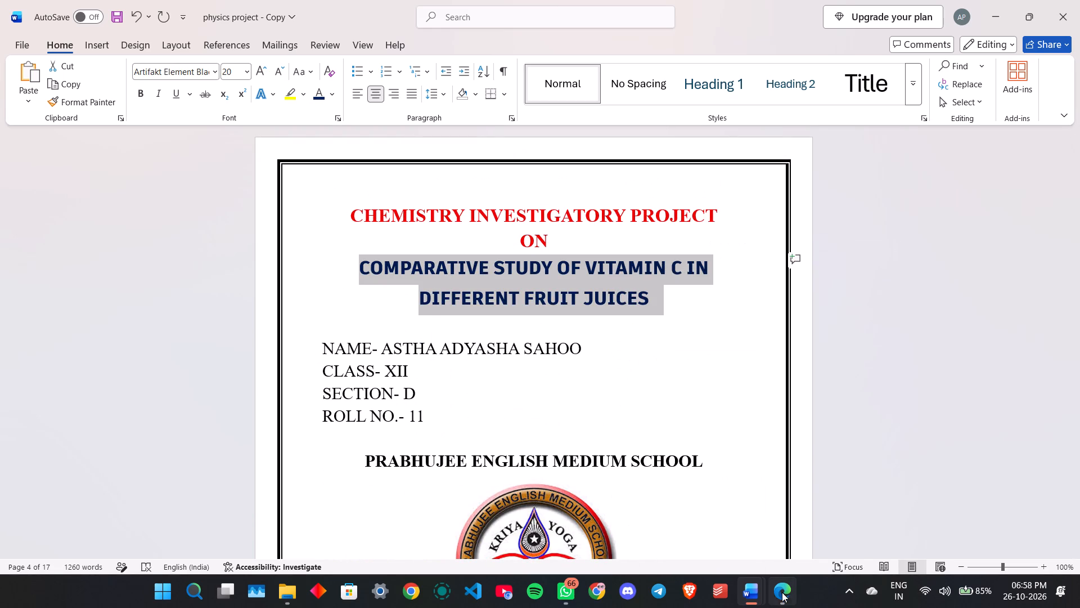
pyautogui.click(814, 525)
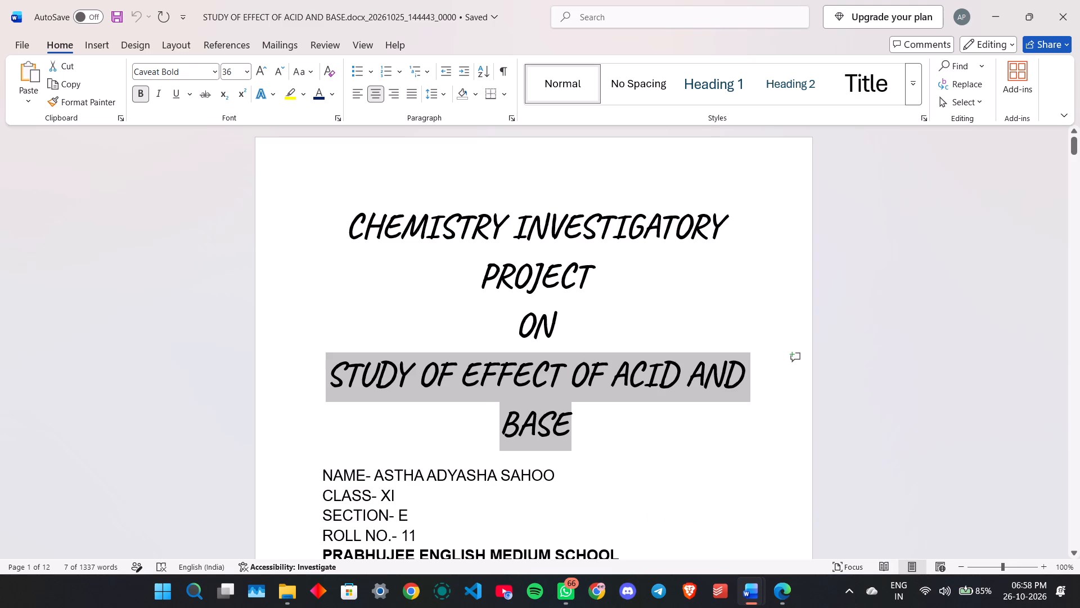
pyautogui.press('BackSpace')
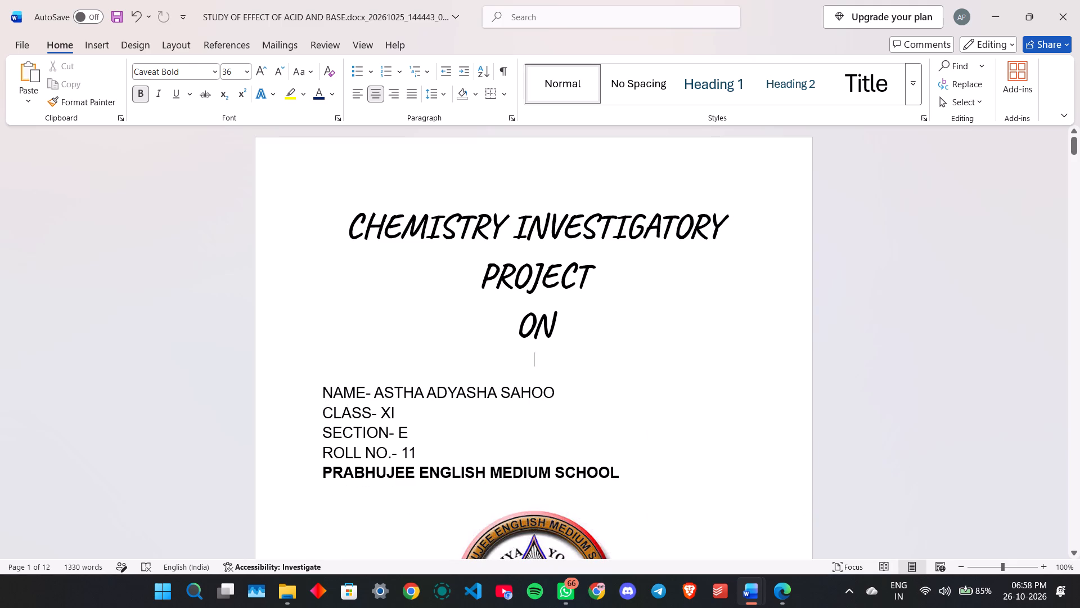
pyautogui.hotkey('ctrl', 'v')
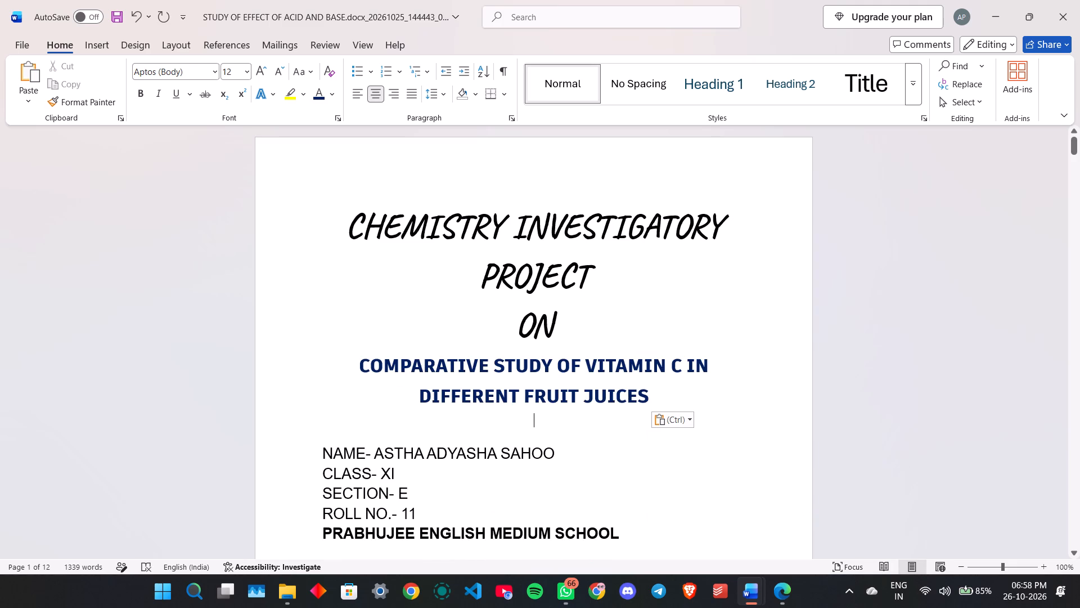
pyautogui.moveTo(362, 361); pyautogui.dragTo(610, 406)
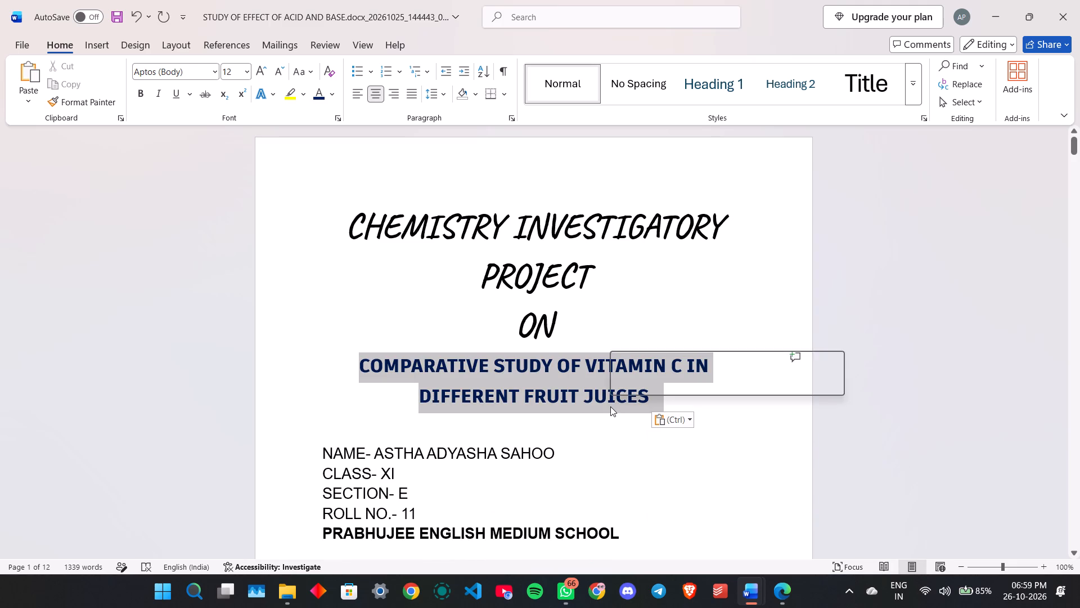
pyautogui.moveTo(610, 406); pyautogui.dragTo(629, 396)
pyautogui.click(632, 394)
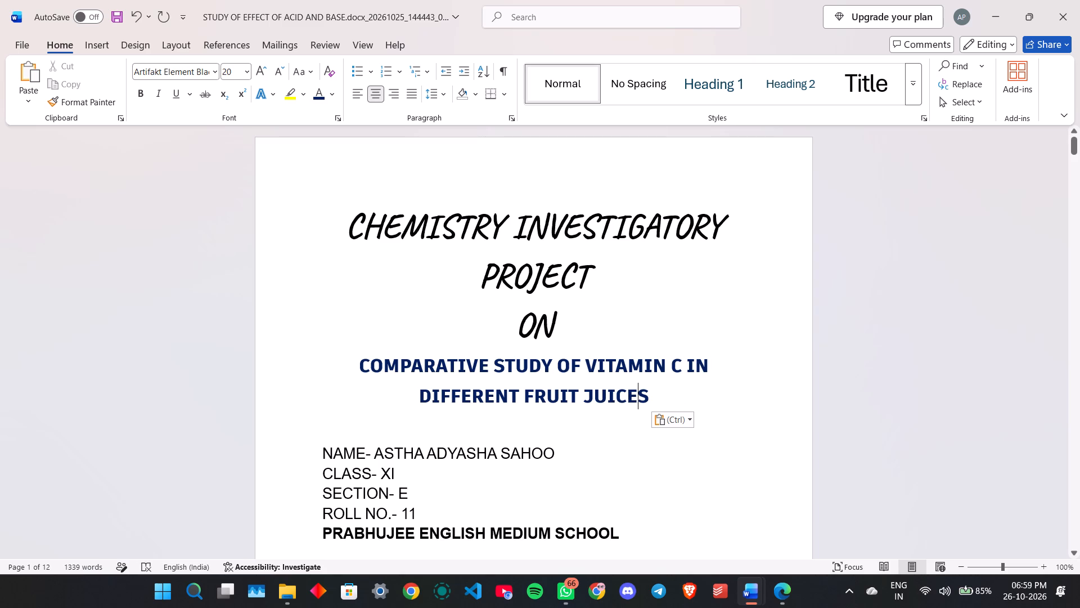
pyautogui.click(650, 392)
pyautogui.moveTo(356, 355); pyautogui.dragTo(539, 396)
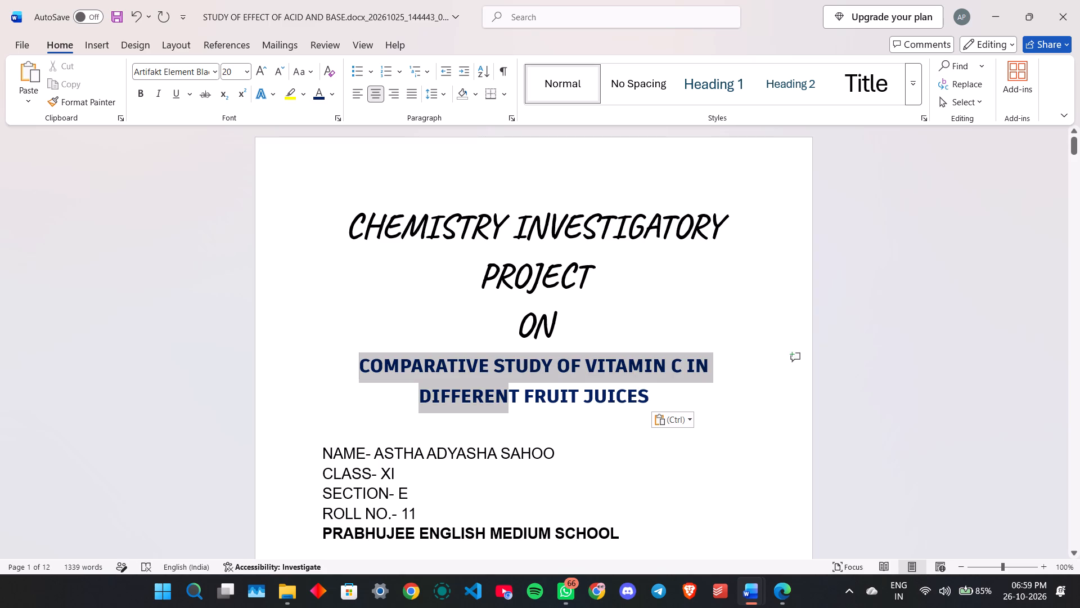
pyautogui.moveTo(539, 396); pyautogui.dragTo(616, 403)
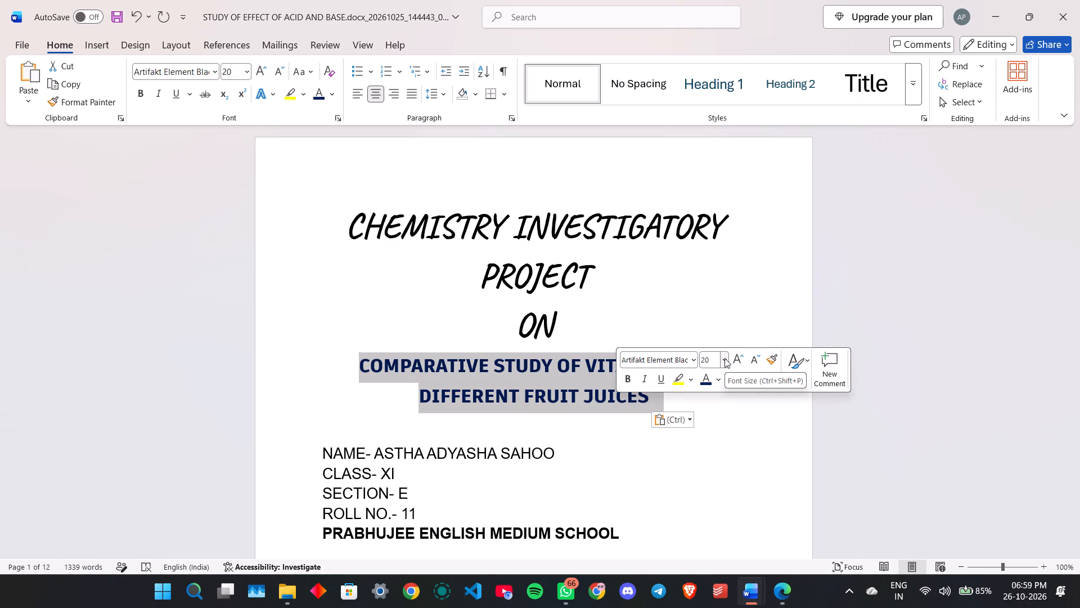
# Change the font of the cover heading CHEMISTRY INVESTIGATORY PROJECT ON to Artifakt Element Black.
pyautogui.moveTo(345, 221); pyautogui.dragTo(422, 245)
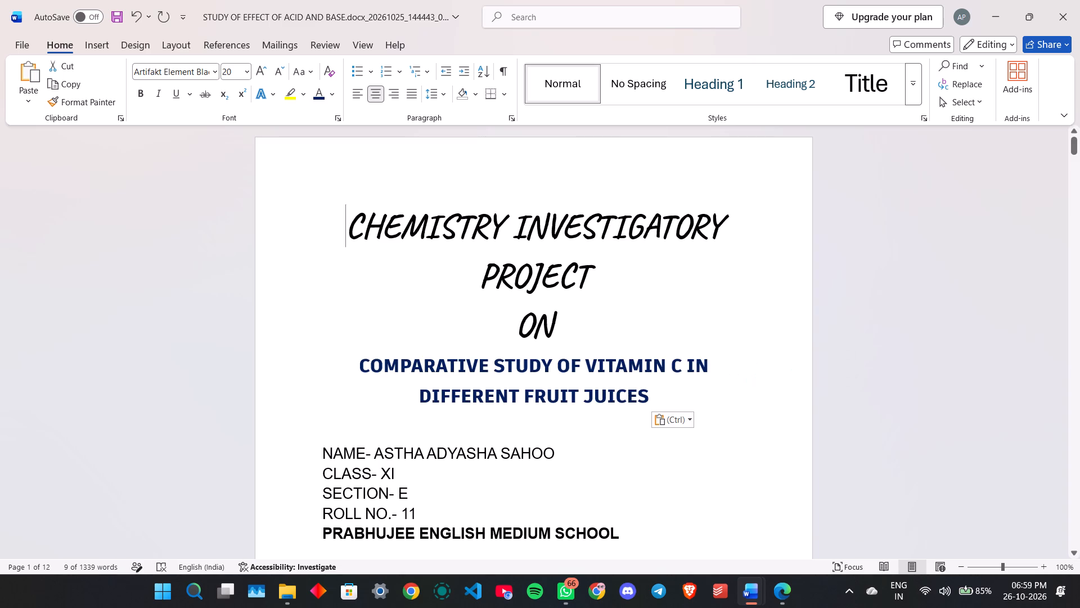
pyautogui.moveTo(422, 245); pyautogui.dragTo(568, 328)
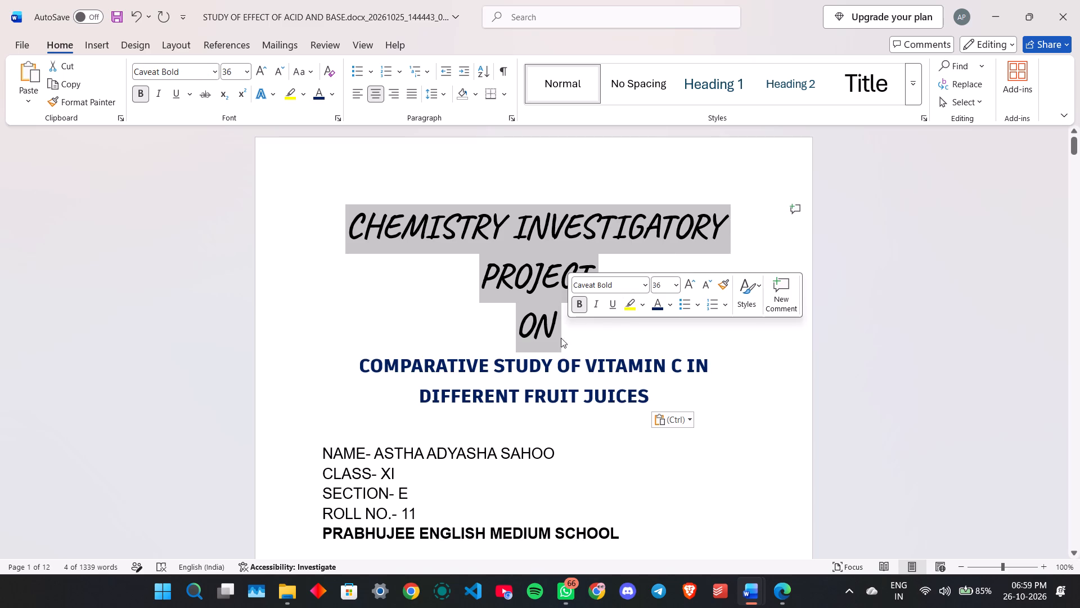
pyautogui.click(642, 288)
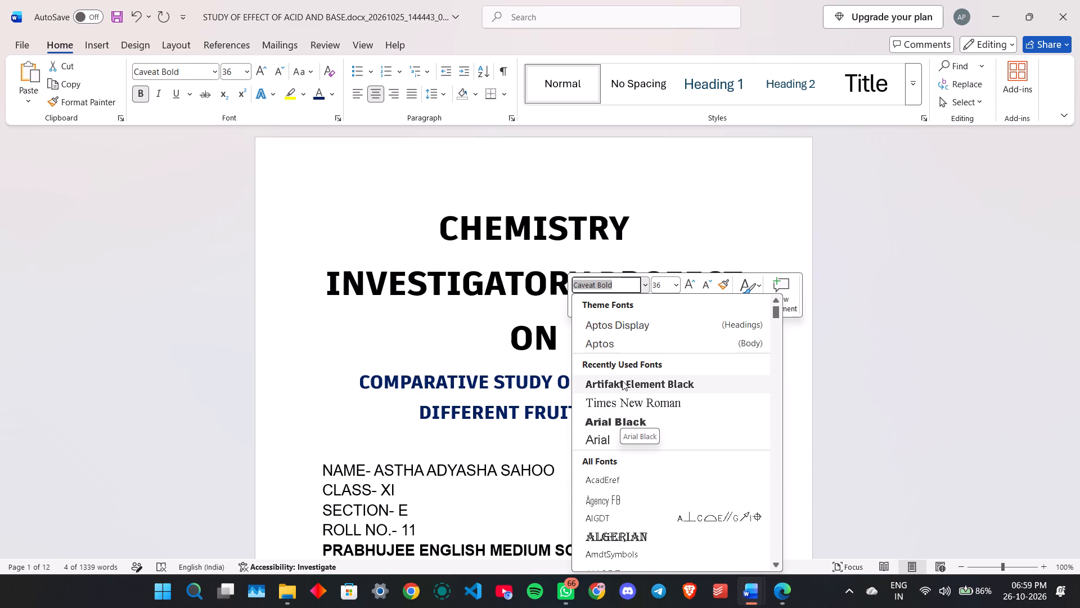
pyautogui.click(622, 381)
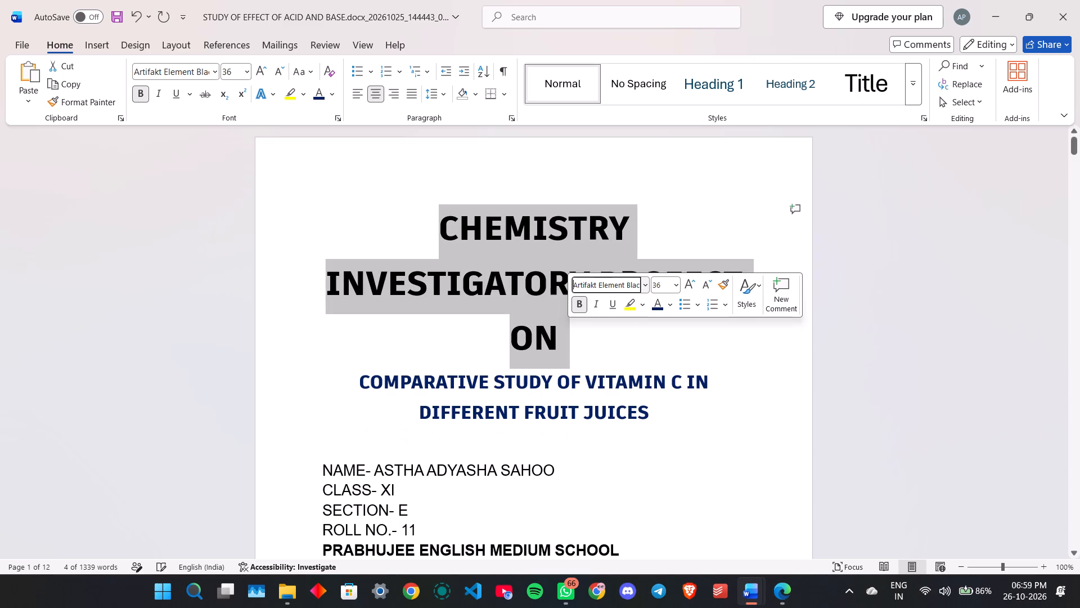
# Set the font size of the vitamin C title on the cover to 28.
pyautogui.moveTo(363, 378); pyautogui.dragTo(633, 416)
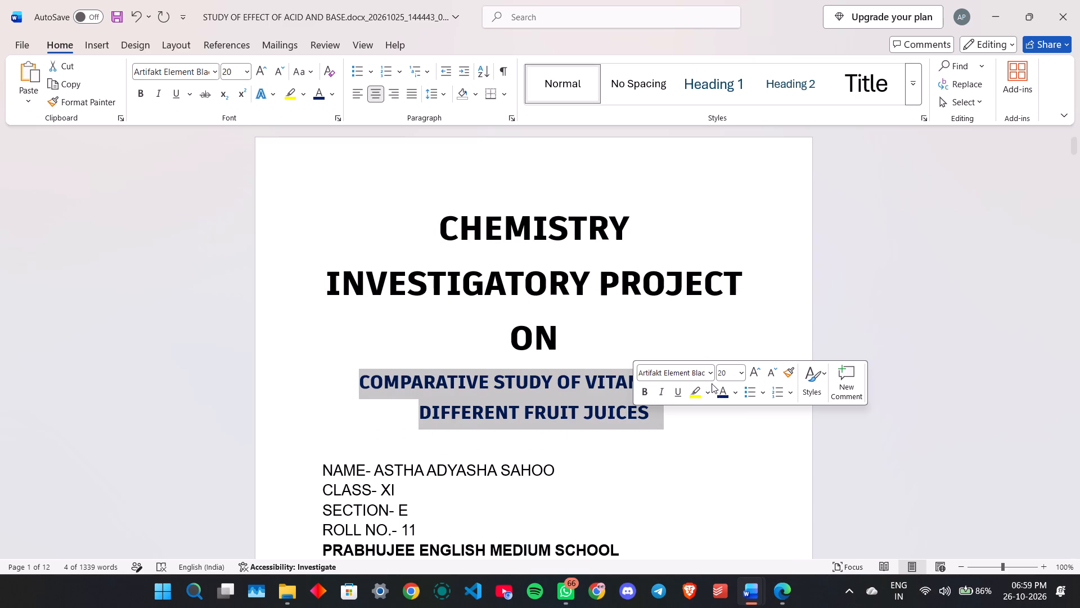
pyautogui.click(745, 373)
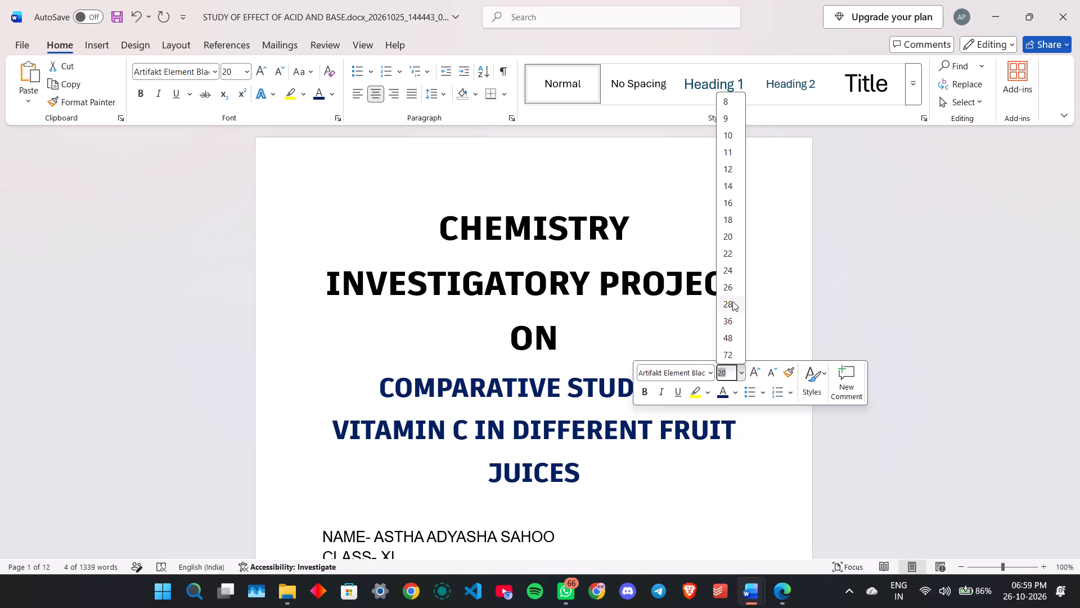
pyautogui.click(732, 301)
pyautogui.click(682, 498)
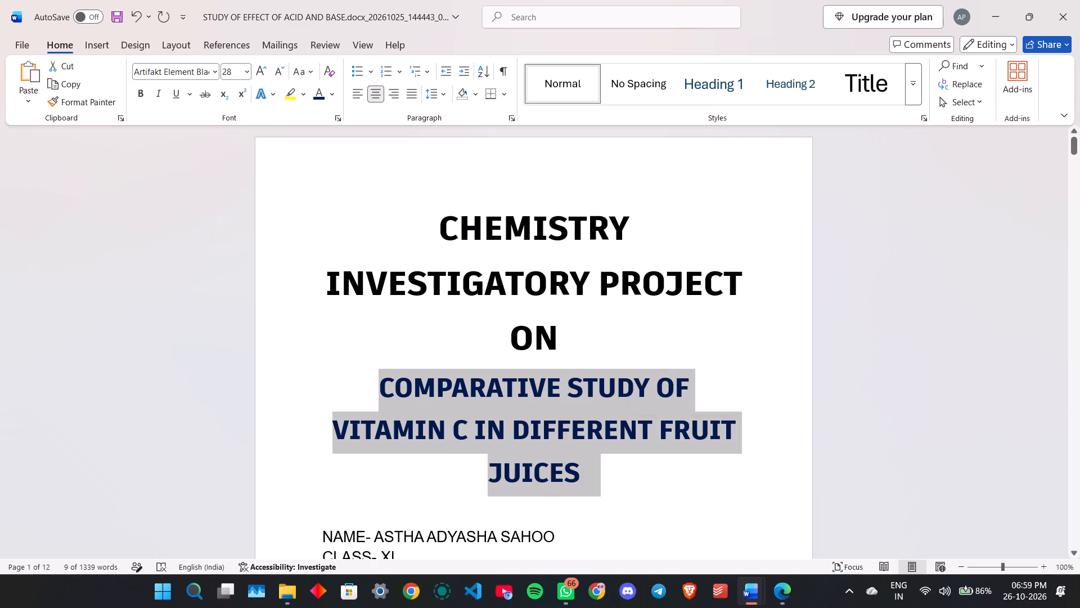
# Go to the CERTIFICATE page and place the text cursor after Class XI in its first sentence.
pyautogui.scroll(-12, 664, 476)
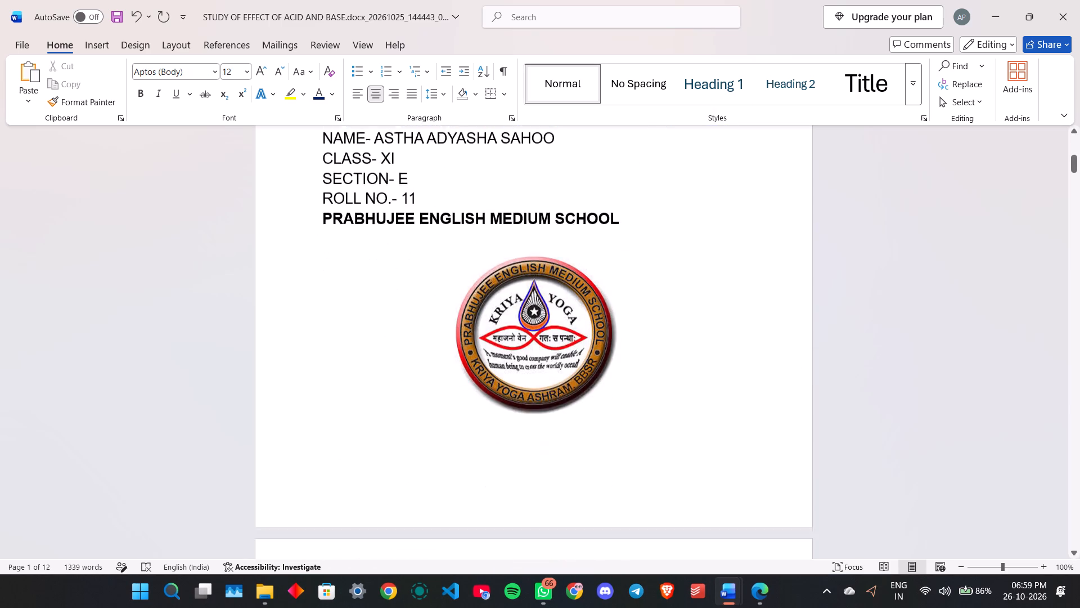
pyautogui.scroll(-6, 659, 451)
pyautogui.scroll(1, 662, 450)
pyautogui.scroll(-6, 662, 450)
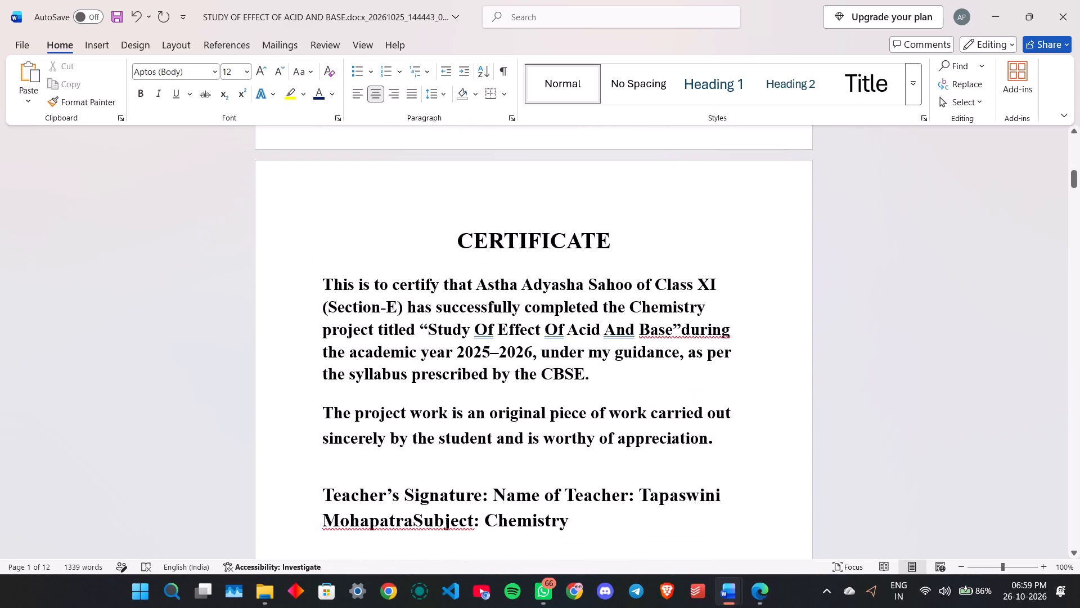
pyautogui.click(721, 287)
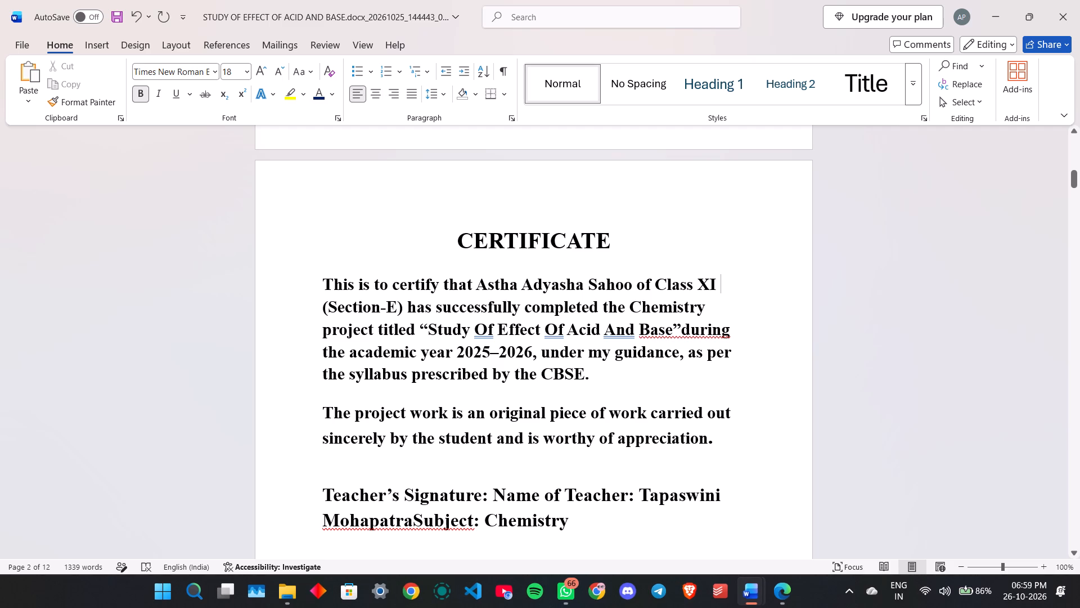
pyautogui.click(719, 287)
pyautogui.click(714, 289)
# Change the class to XII and the section to Section-D in the first sentence of the certificate.
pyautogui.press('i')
pyautogui.click(400, 310)
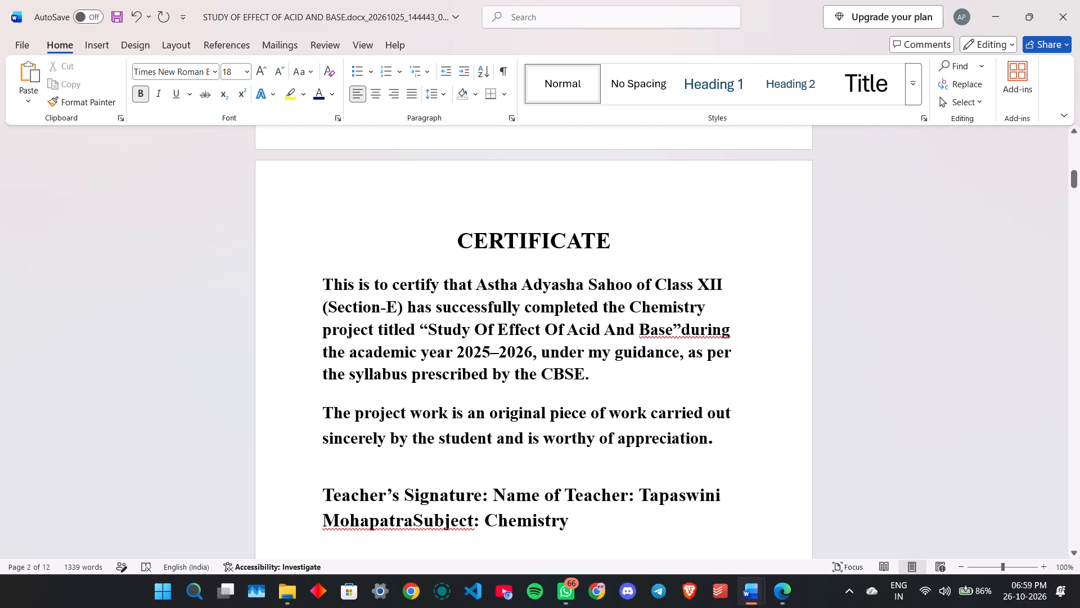
pyautogui.click(398, 311)
pyautogui.press('BackSpace')
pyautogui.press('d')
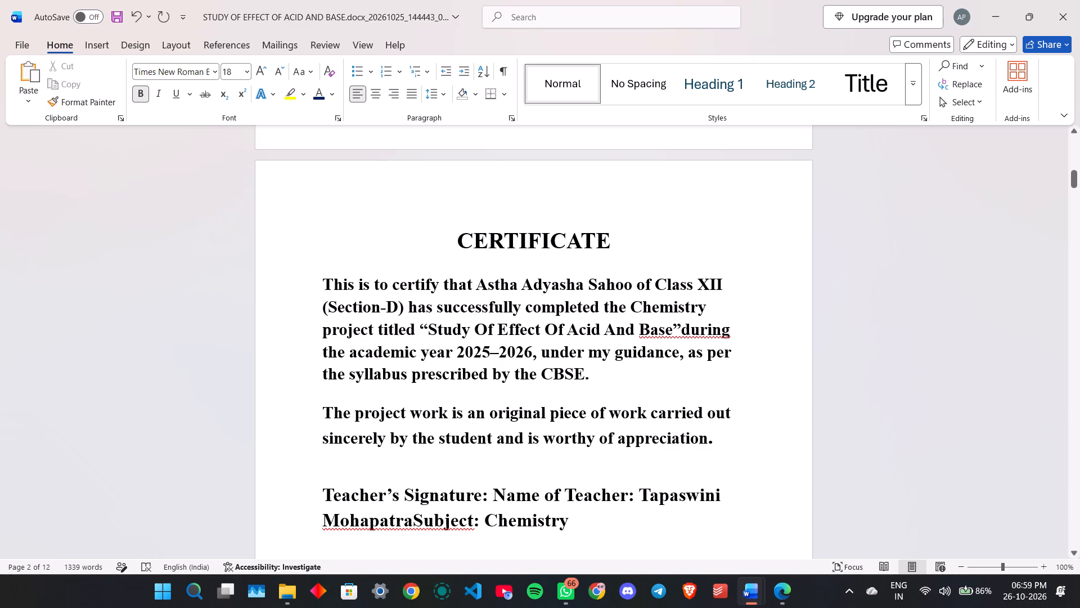
# Delete the old project title Study Of Effect Of Acid And Base from between the quotation marks in the certificate.
pyautogui.moveTo(429, 329); pyautogui.dragTo(669, 344)
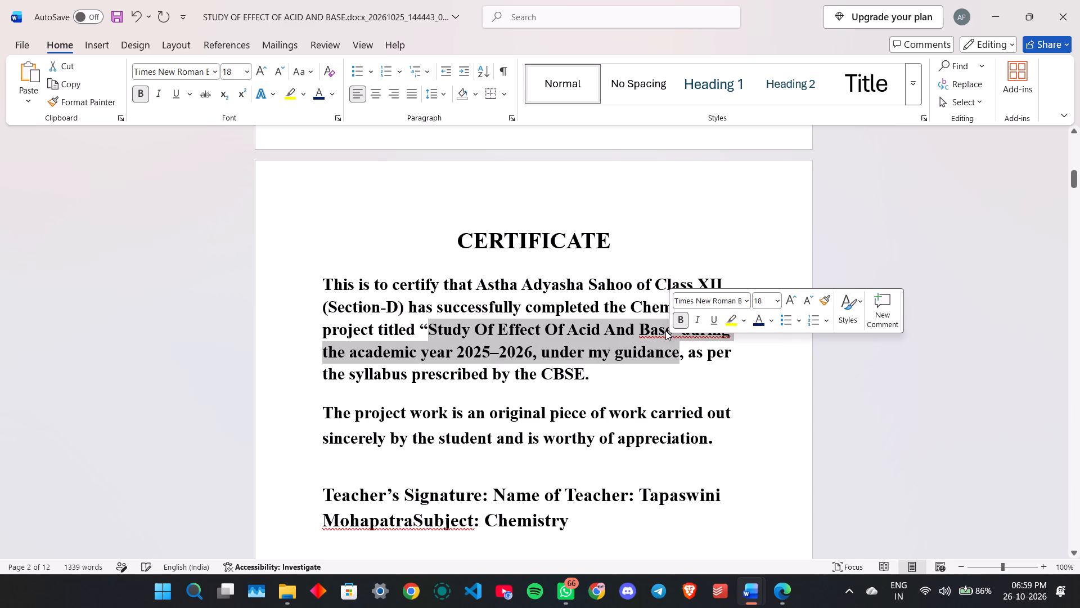
pyautogui.click(687, 396)
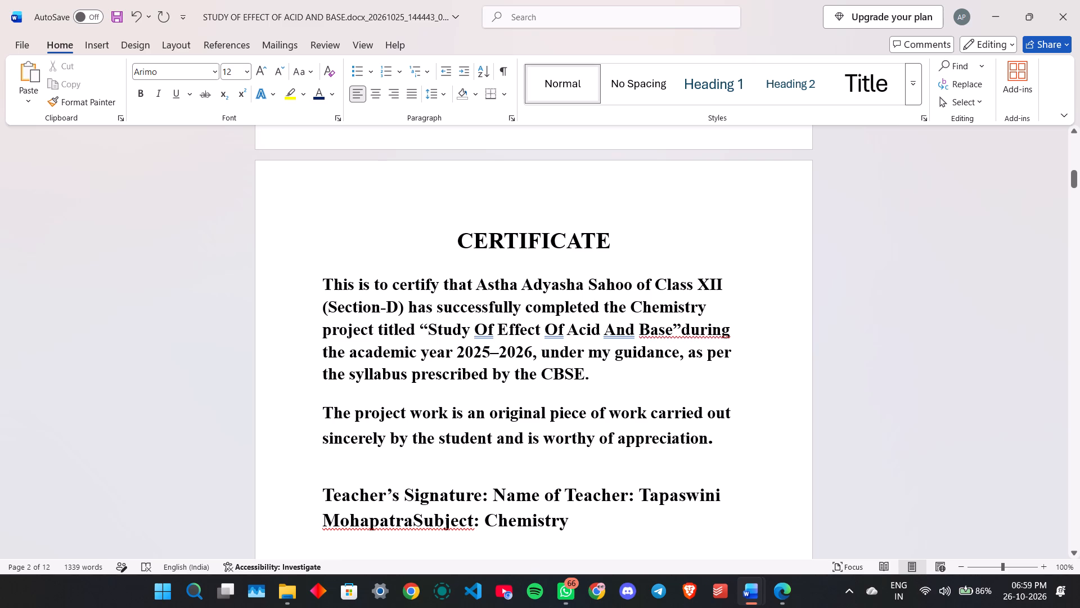
pyautogui.moveTo(426, 327); pyautogui.dragTo(654, 322)
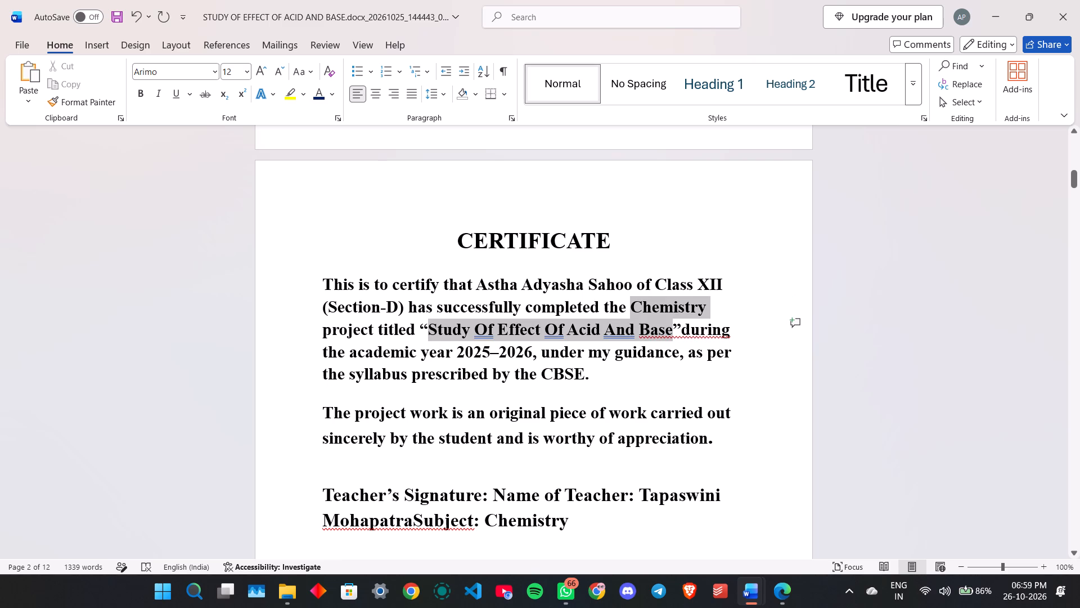
pyautogui.moveTo(654, 322); pyautogui.dragTo(659, 331)
pyautogui.press('BackSpace')
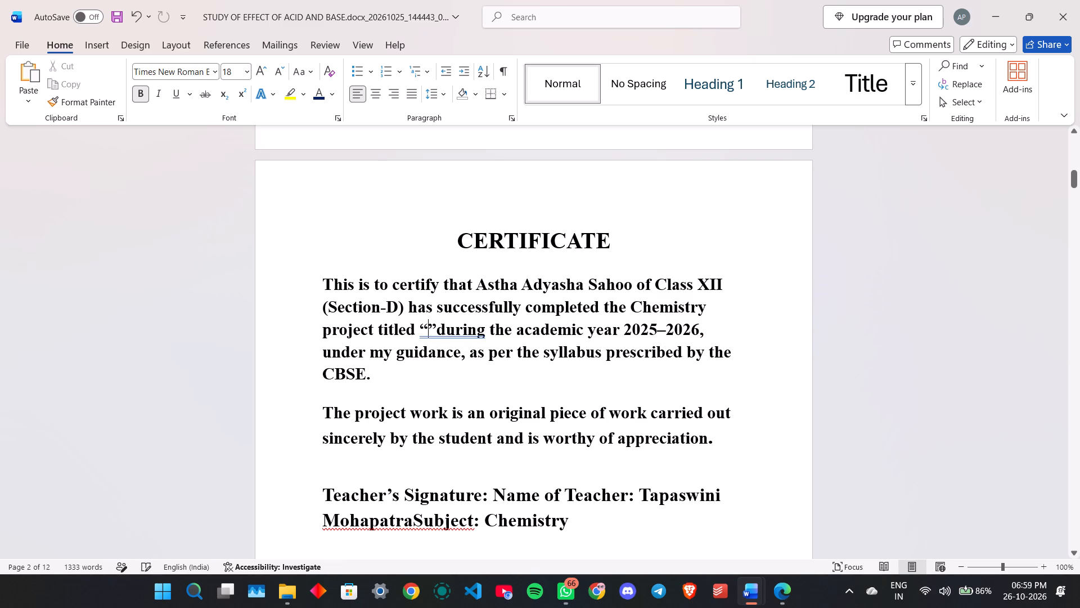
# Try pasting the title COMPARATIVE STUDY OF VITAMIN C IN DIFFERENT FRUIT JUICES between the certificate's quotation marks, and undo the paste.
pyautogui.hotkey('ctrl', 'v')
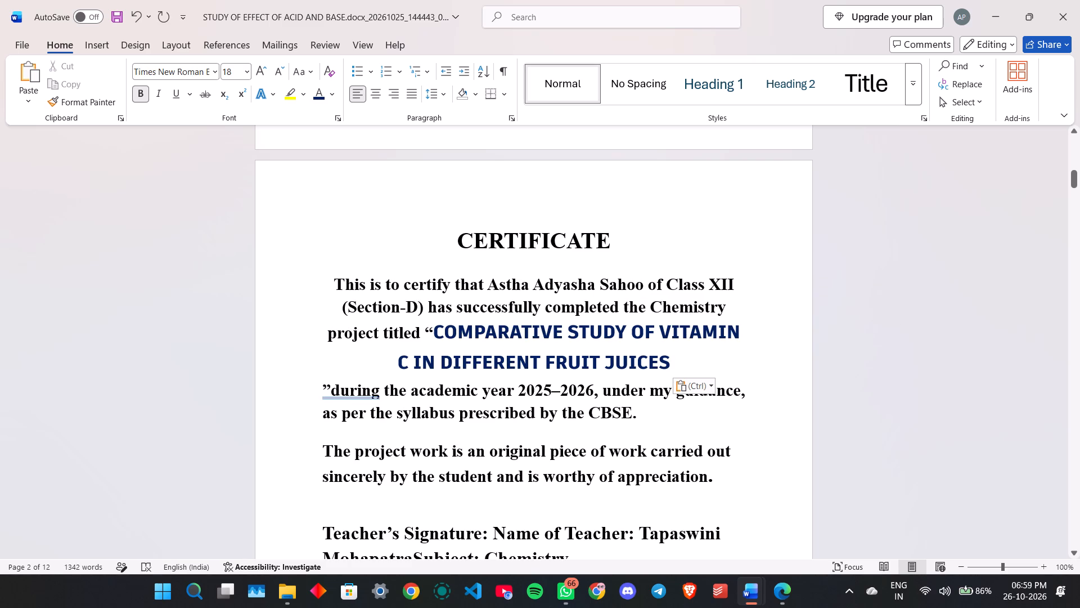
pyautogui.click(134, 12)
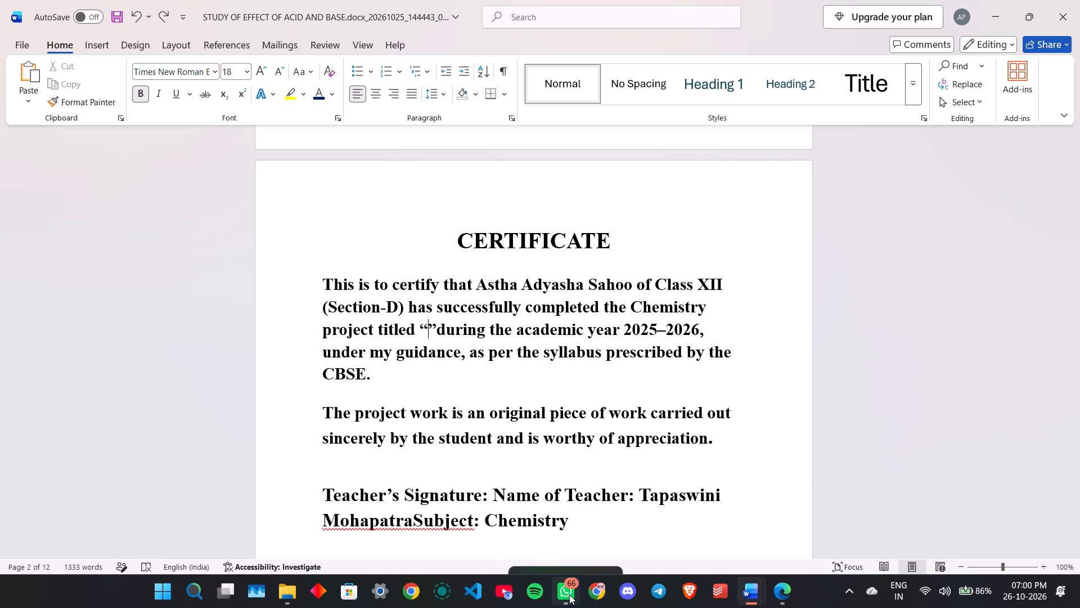
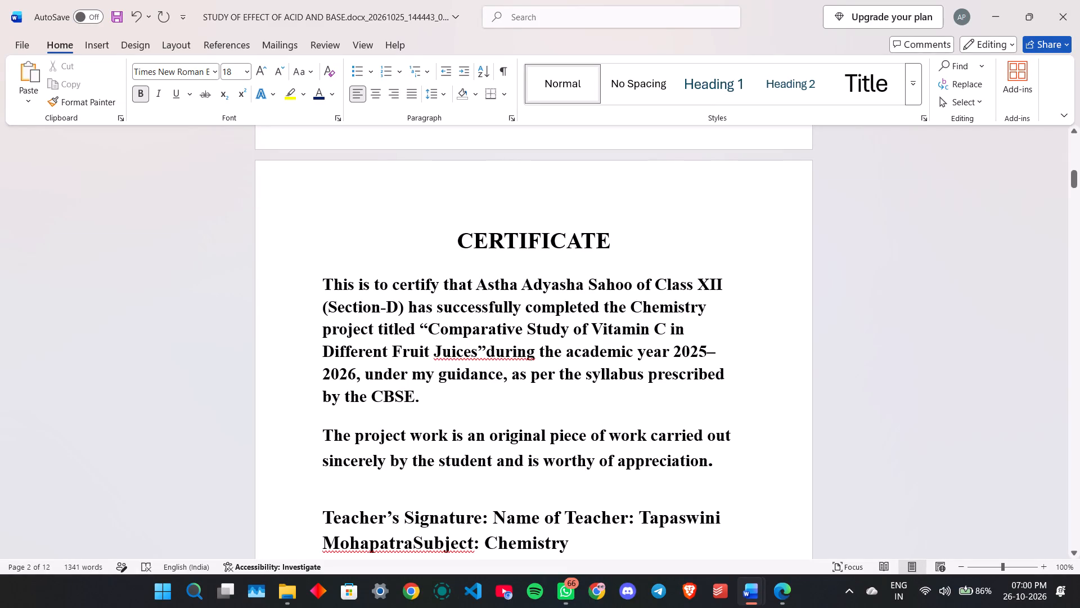
# Insert the missing space between the closing quotation mark of the project title and "during" in the certificate's first paragraph.
pyautogui.click(488, 350)
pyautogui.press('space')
# Change the academic year in the certificate's first paragraph to 20266–2027.
pyautogui.click(712, 350)
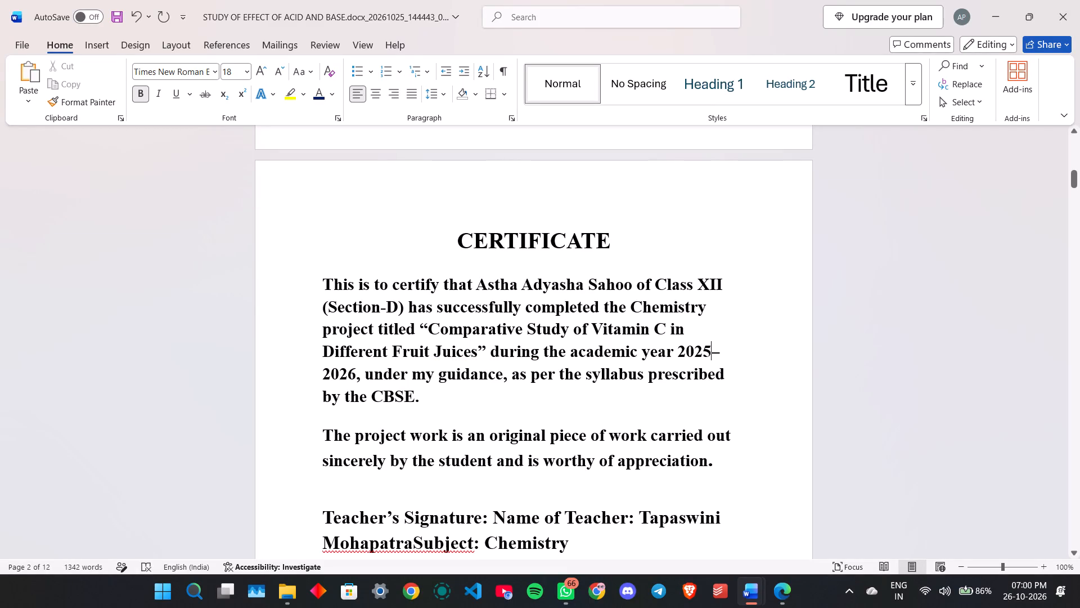
pyautogui.press('BackSpace')
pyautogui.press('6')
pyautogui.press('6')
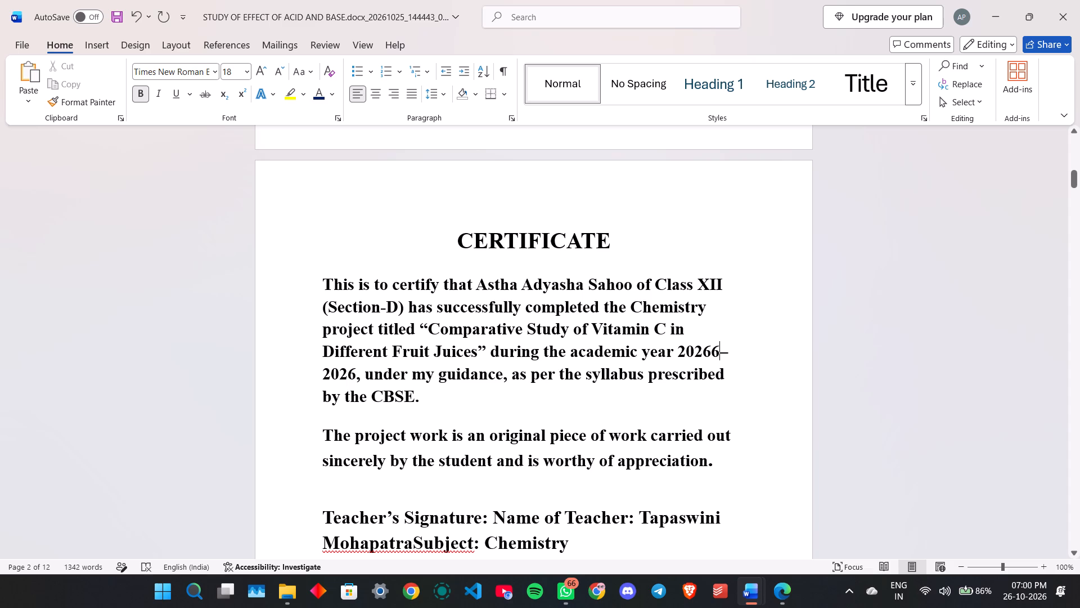
pyautogui.click(354, 373)
pyautogui.press('BackSpace')
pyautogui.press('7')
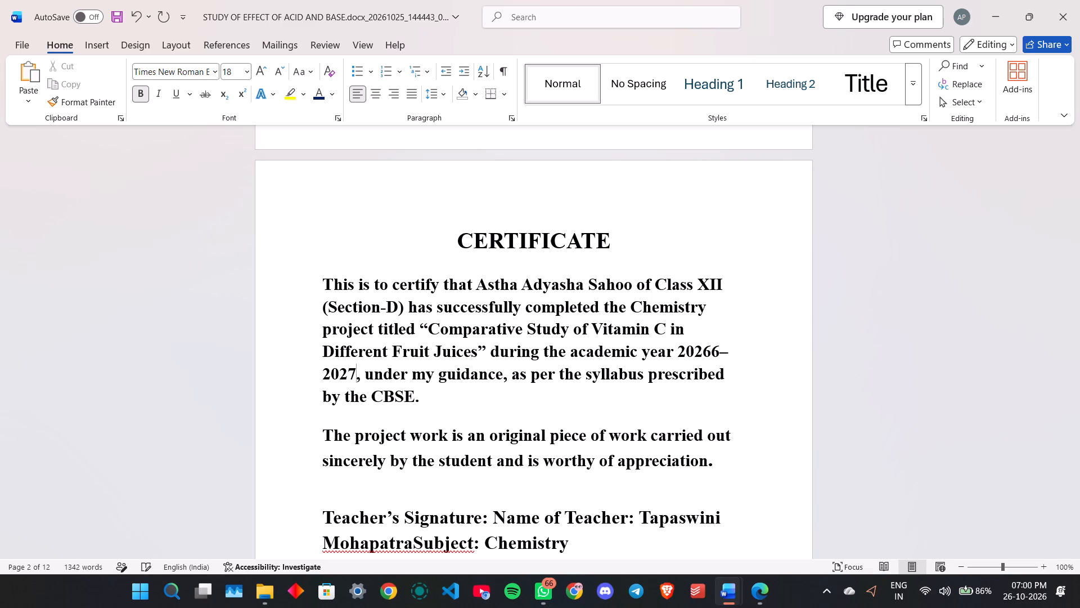
# Split the certificate's signature block so Teacher's Signature, Name of Teacher and Subject: Chemistry each stand on their own line.
pyautogui.scroll(-3, 390, 418)
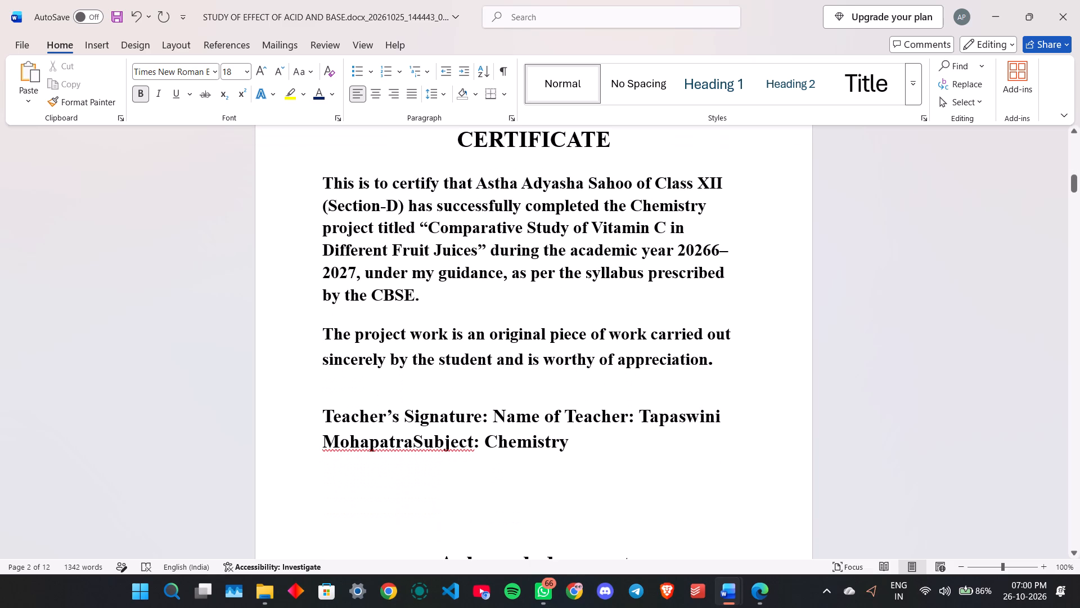
pyautogui.scroll(-1, 412, 397)
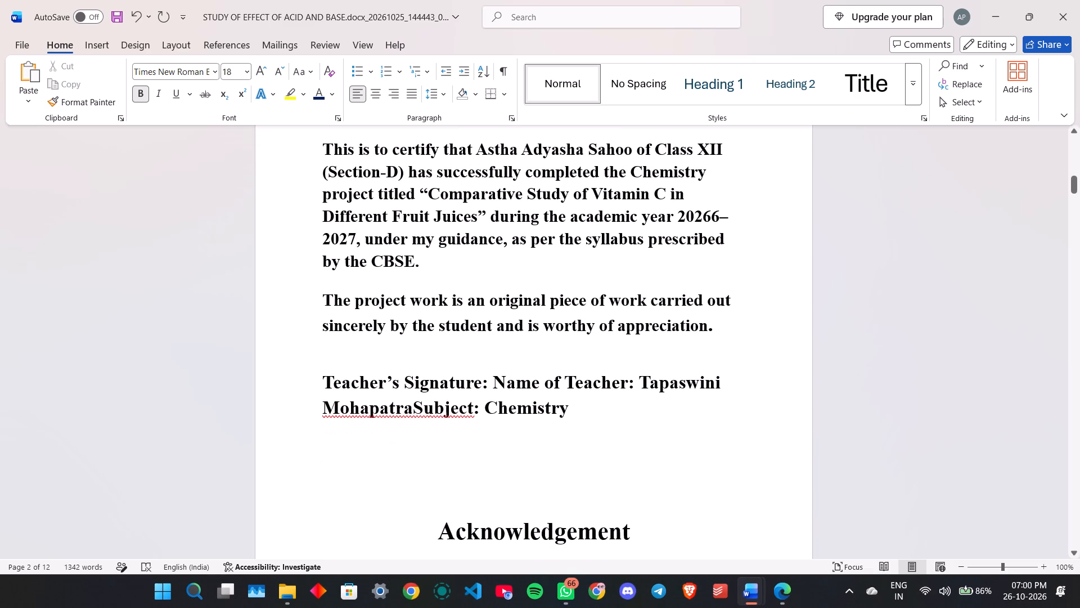
pyautogui.click(493, 380)
pyautogui.press('Return')
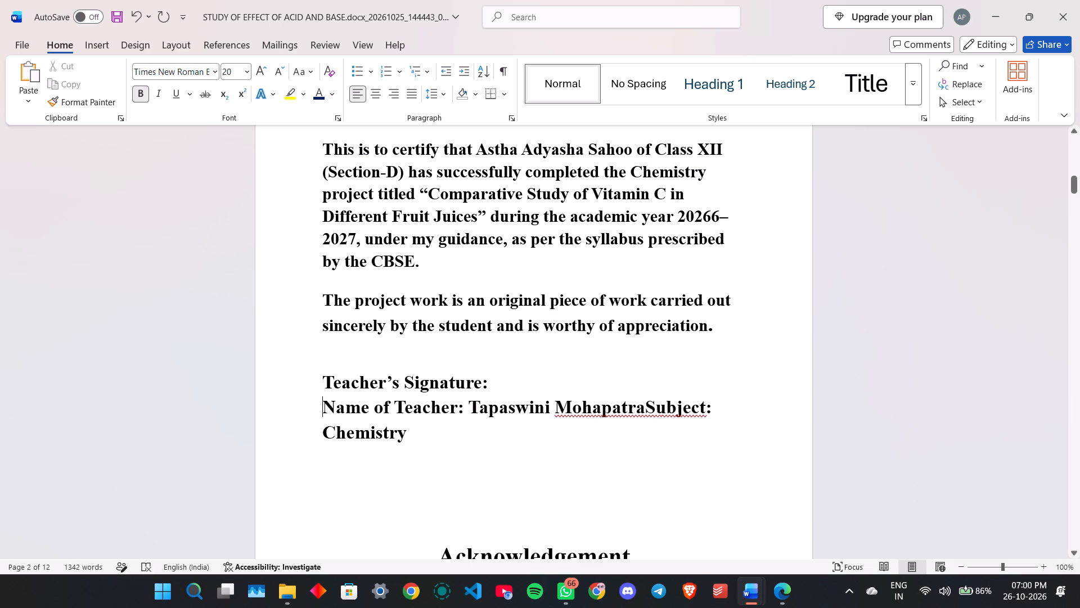
pyautogui.click(645, 412)
pyautogui.press('Return')
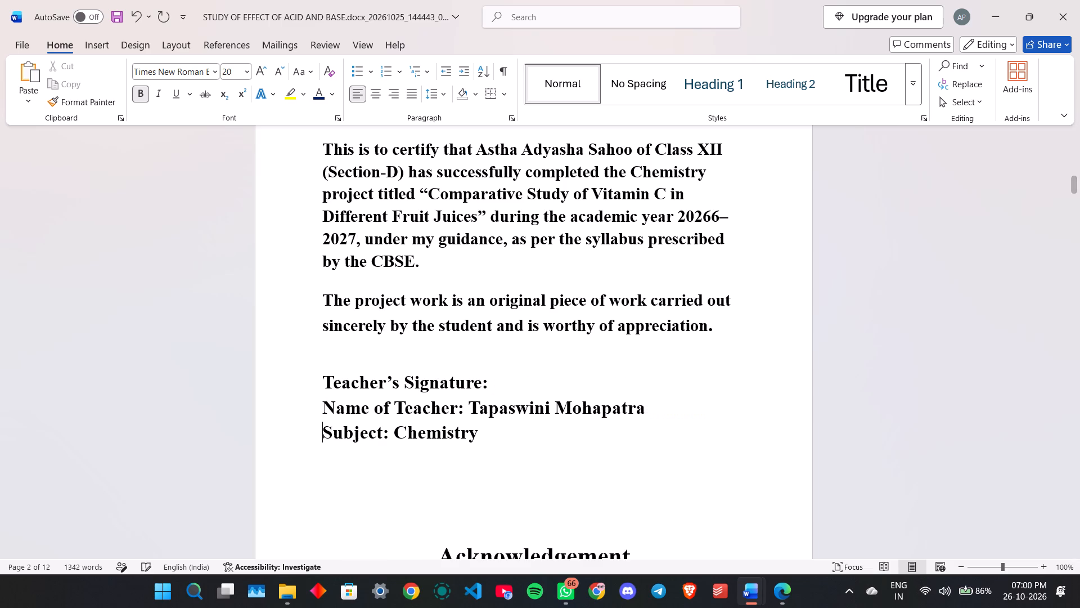
# Move the Acknowledgement heading and its text to the top of a new page after the certificate by adding blank lines above it.
pyautogui.scroll(-3, 520, 471)
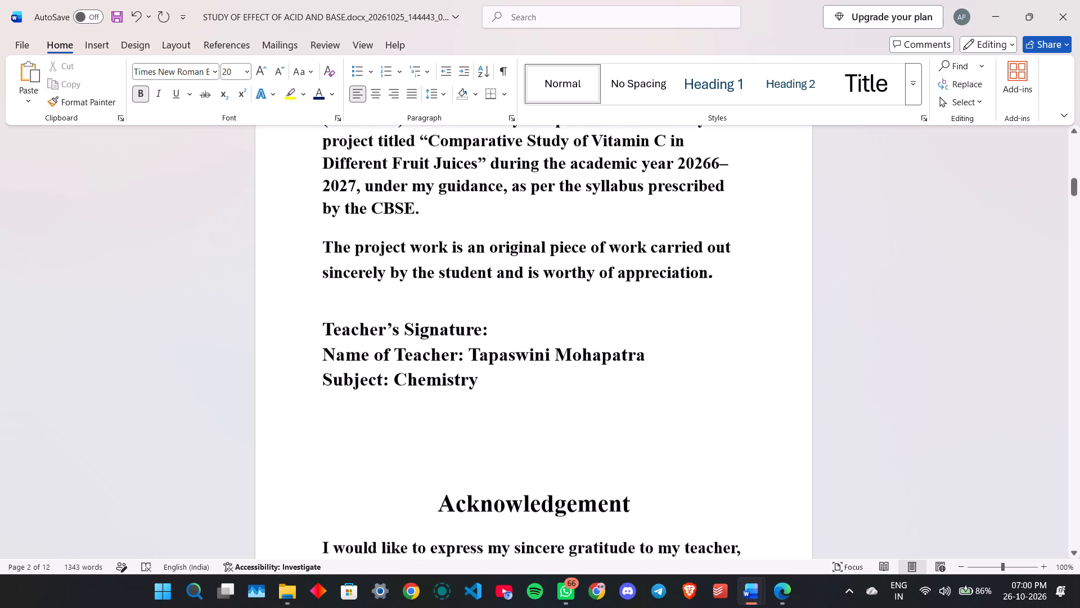
pyautogui.scroll(-1, 520, 469)
pyautogui.click(441, 424)
pyautogui.press('Return')
pyautogui.press('Return')
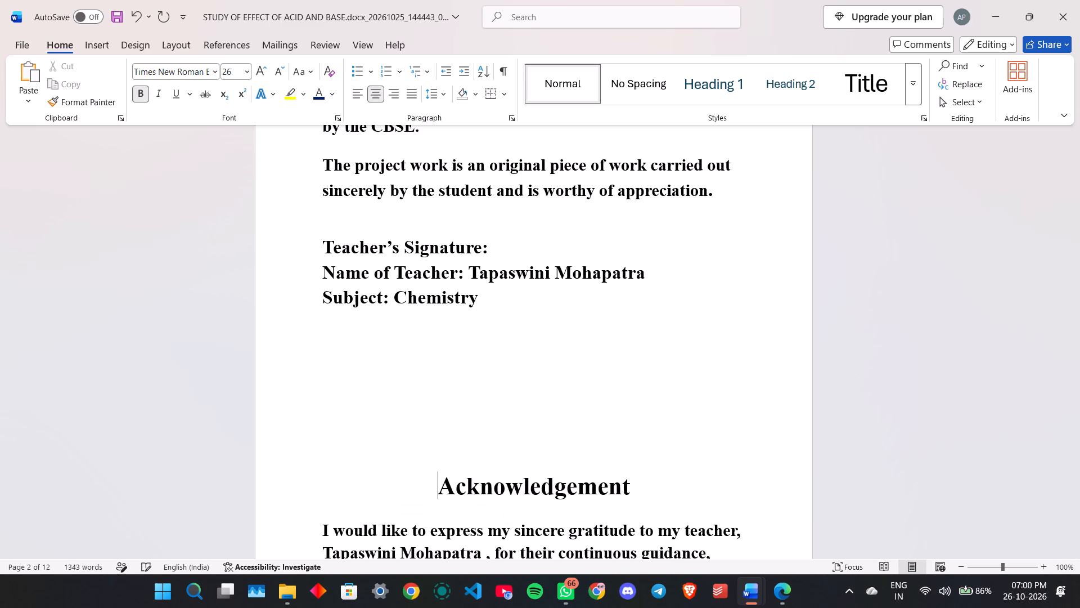
pyautogui.scroll(-1, 441, 424)
pyautogui.press('Return')
pyautogui.press('Return')
pyautogui.press('Return')
pyautogui.scroll(-6, 441, 424)
pyautogui.press('Return')
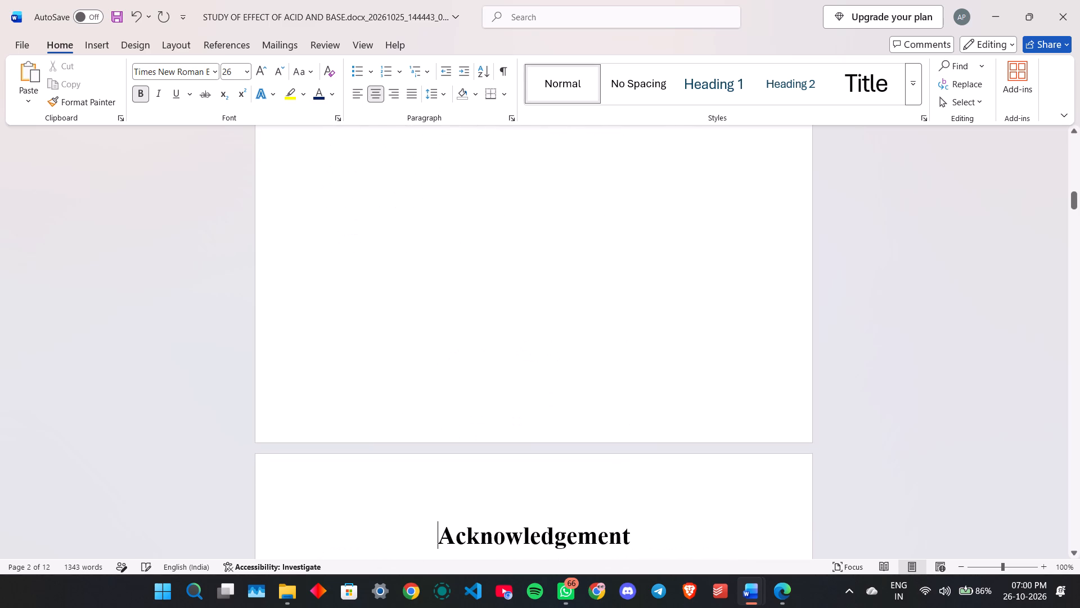
# Replace the principal's name in the Acknowledgement paragraph with the new principal's name, preceded by the title Dr.
pyautogui.scroll(-9, 533, 426)
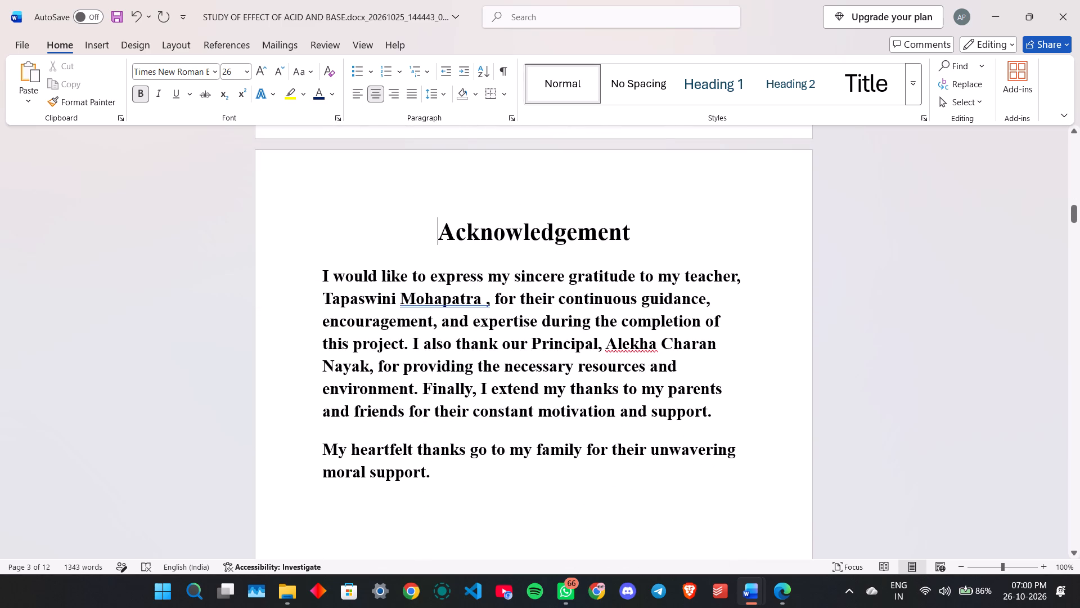
pyautogui.moveTo(606, 342); pyautogui.dragTo(611, 344)
pyautogui.moveTo(611, 344); pyautogui.dragTo(370, 364)
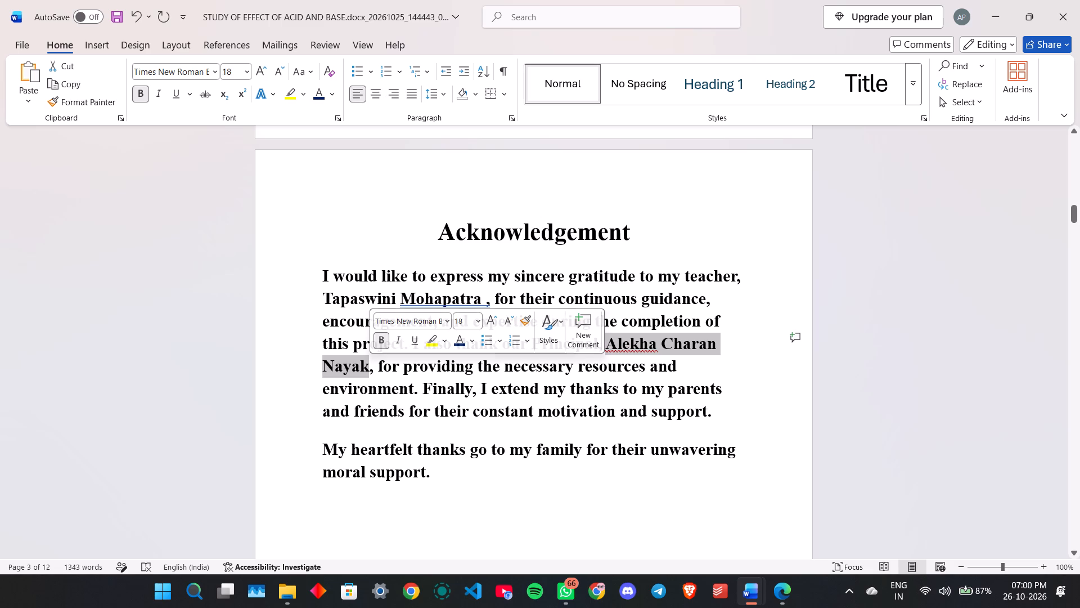
pyautogui.press('BackSpace')
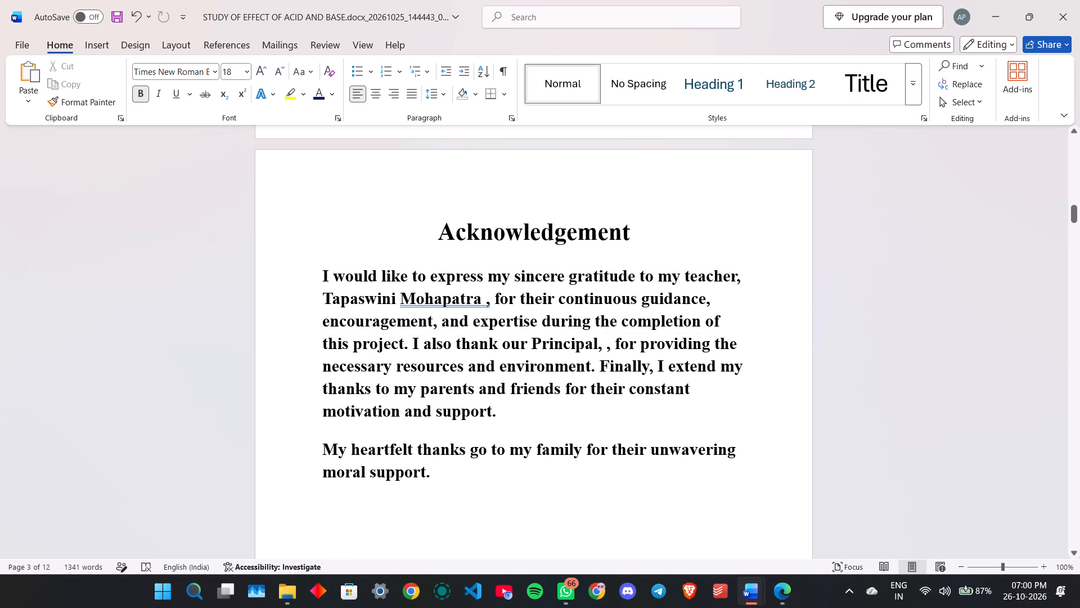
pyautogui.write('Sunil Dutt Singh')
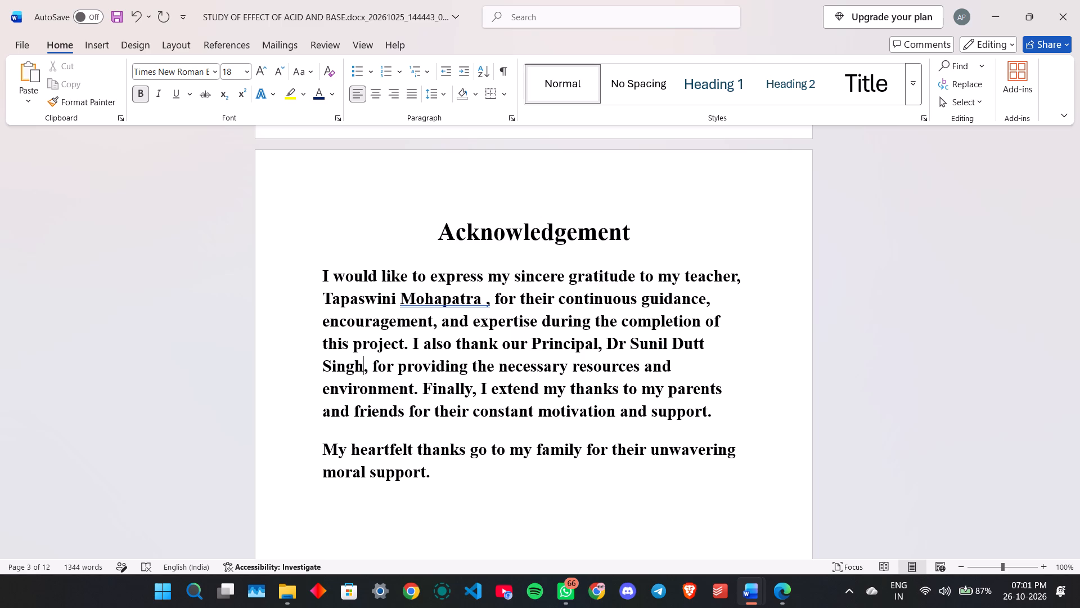
# Move the CONTENTS heading and list to the top of a new page after the Acknowledgement by adding blank lines above the heading.
pyautogui.scroll(-5, 411, 370)
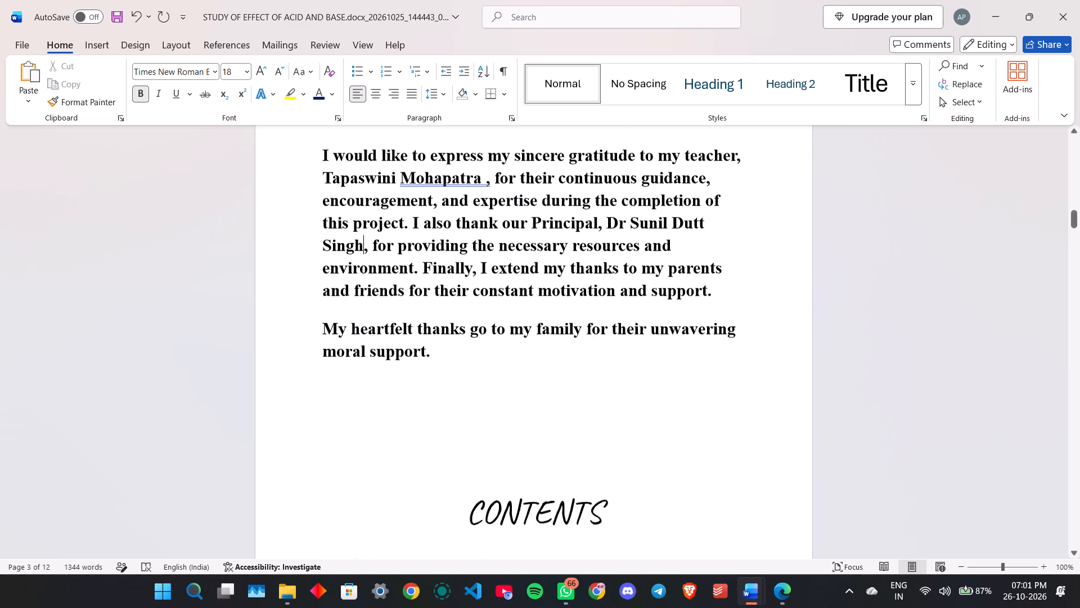
pyautogui.scroll(-5, 411, 370)
pyautogui.click(464, 290)
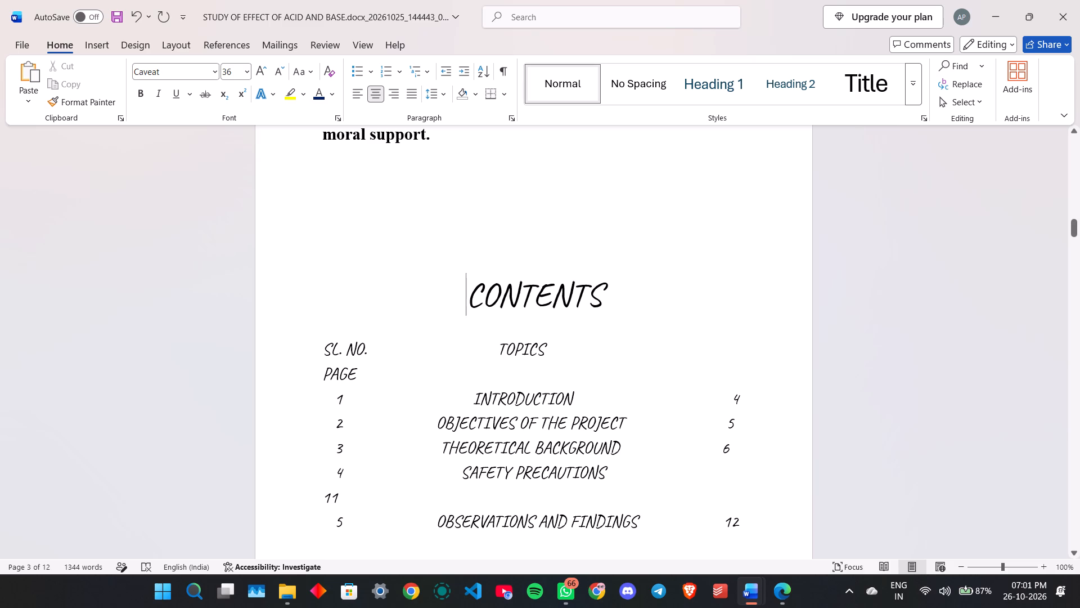
pyautogui.press('BackSpace')
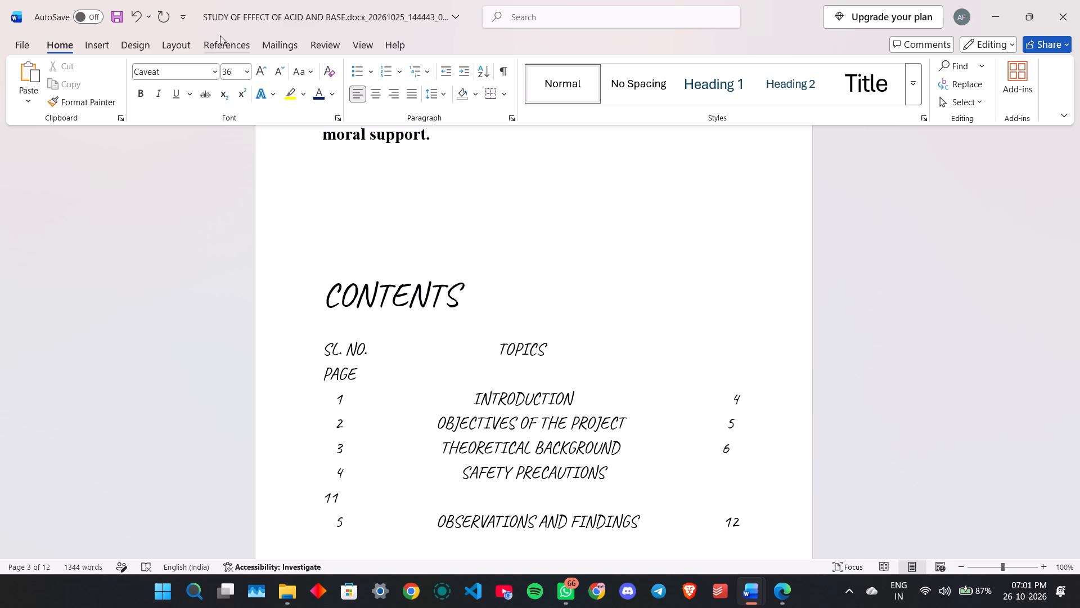
pyautogui.click(130, 18)
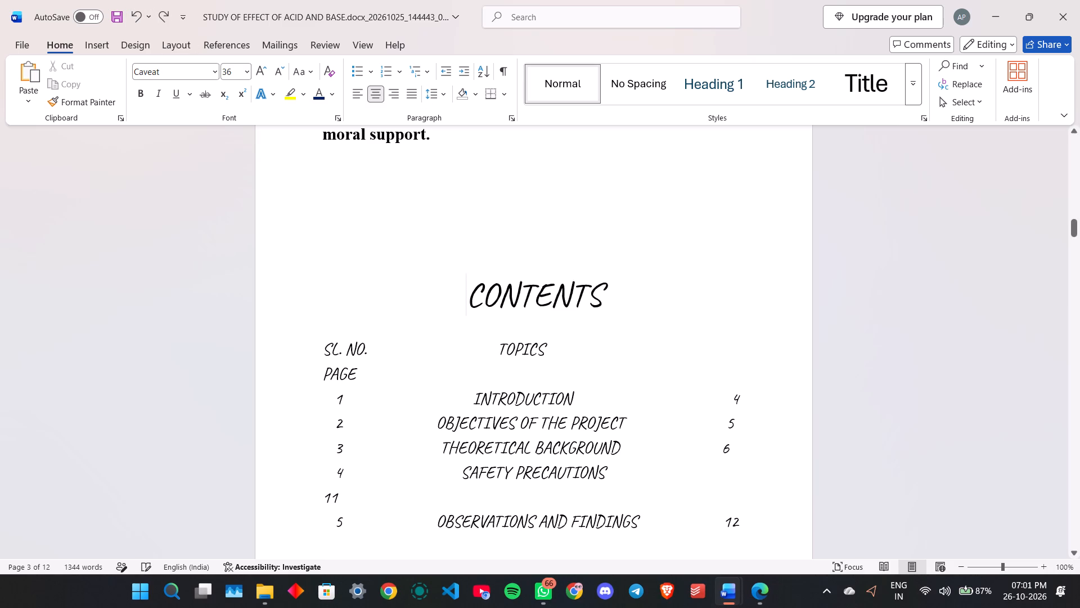
pyautogui.press('Return')
pyautogui.press('Return')
pyautogui.press('Return')
pyautogui.press('Return')
pyautogui.scroll(-8, 363, 254)
pyautogui.press('Return')
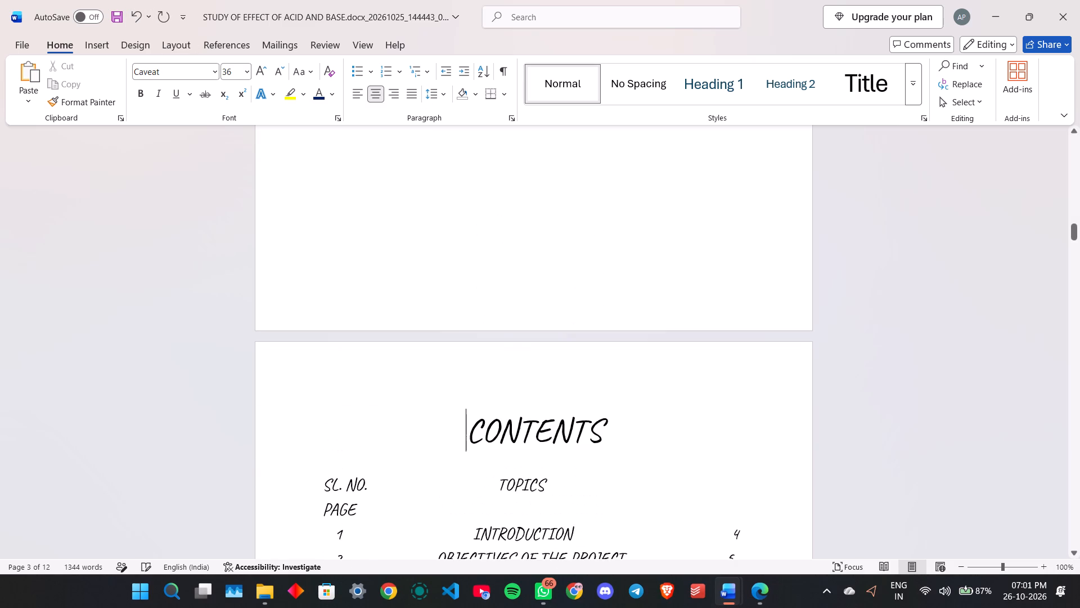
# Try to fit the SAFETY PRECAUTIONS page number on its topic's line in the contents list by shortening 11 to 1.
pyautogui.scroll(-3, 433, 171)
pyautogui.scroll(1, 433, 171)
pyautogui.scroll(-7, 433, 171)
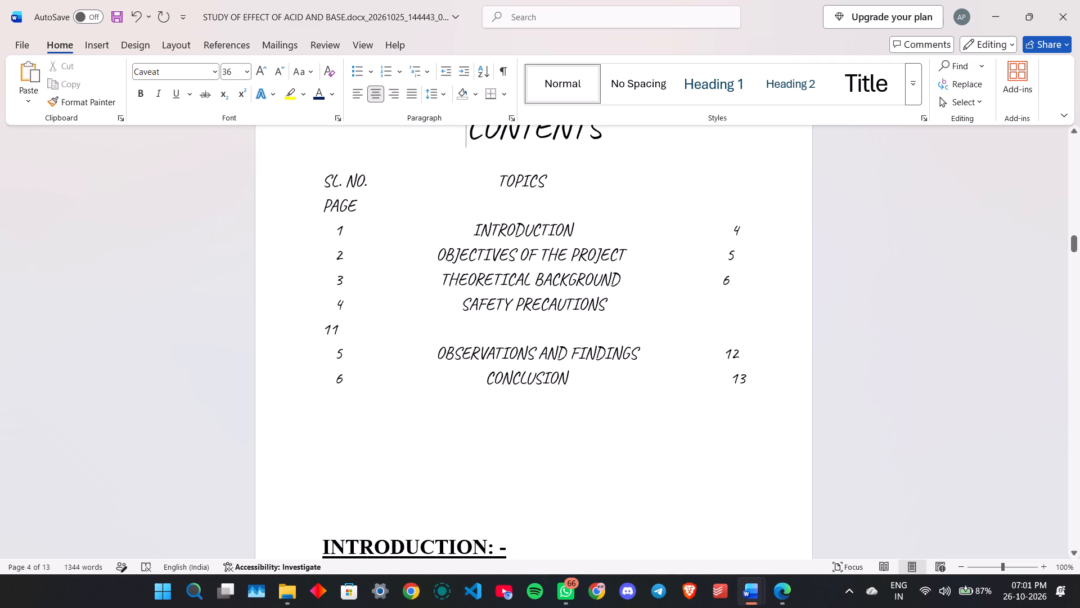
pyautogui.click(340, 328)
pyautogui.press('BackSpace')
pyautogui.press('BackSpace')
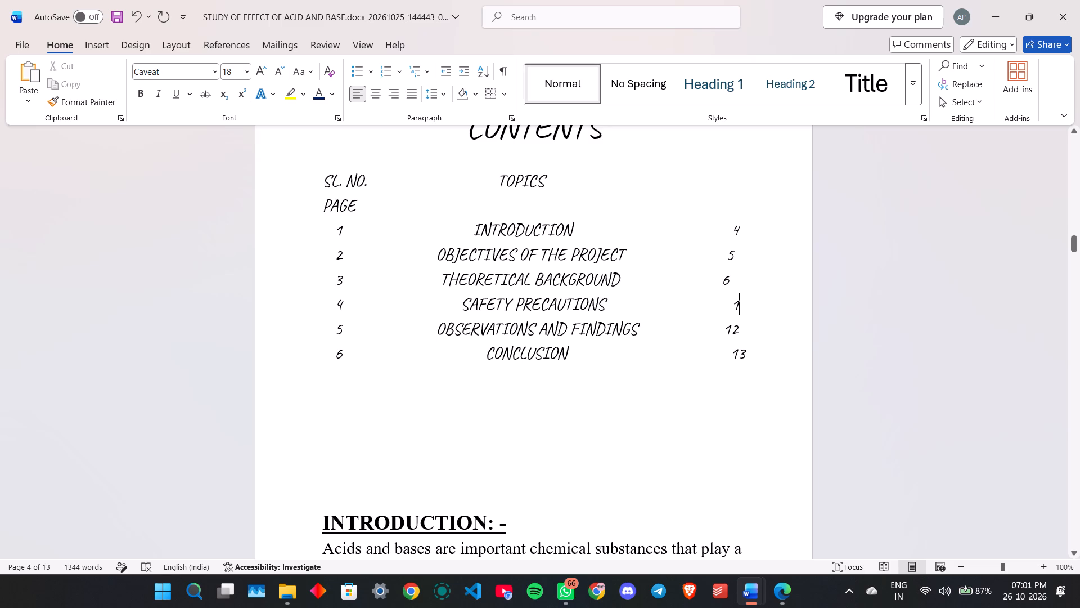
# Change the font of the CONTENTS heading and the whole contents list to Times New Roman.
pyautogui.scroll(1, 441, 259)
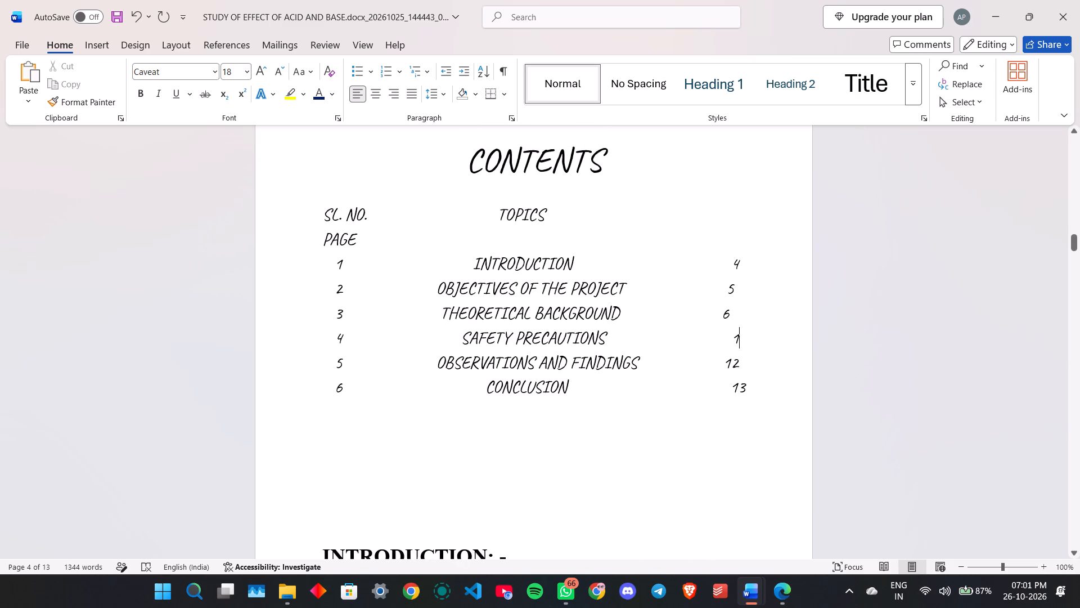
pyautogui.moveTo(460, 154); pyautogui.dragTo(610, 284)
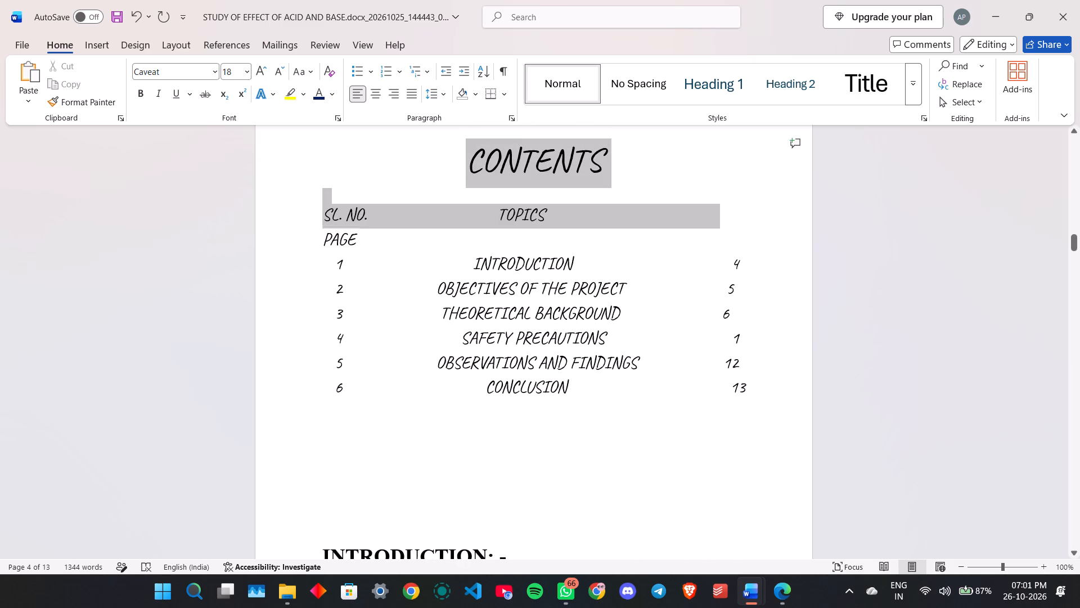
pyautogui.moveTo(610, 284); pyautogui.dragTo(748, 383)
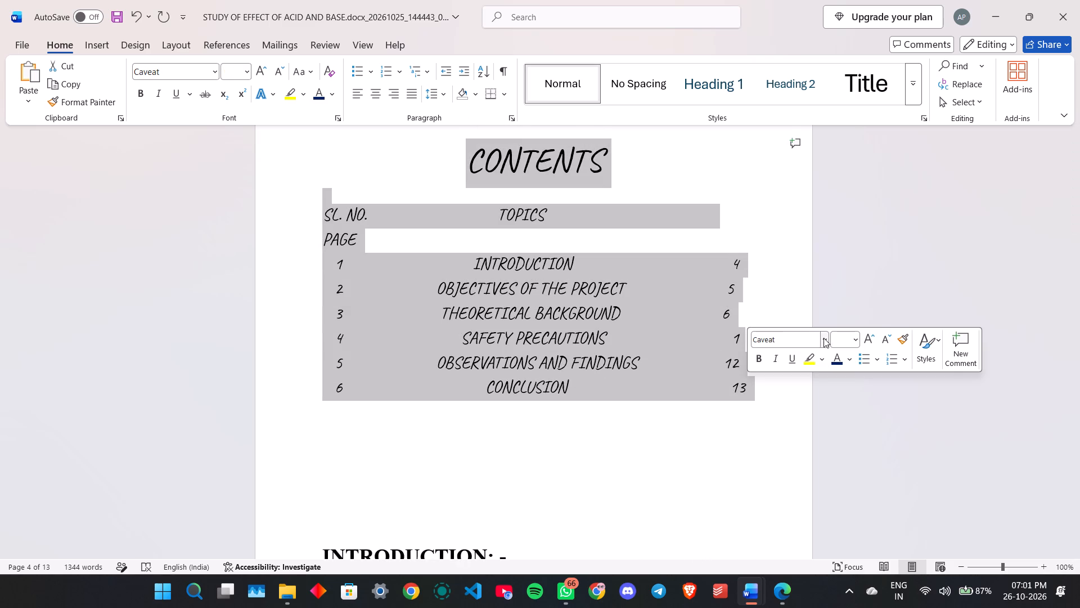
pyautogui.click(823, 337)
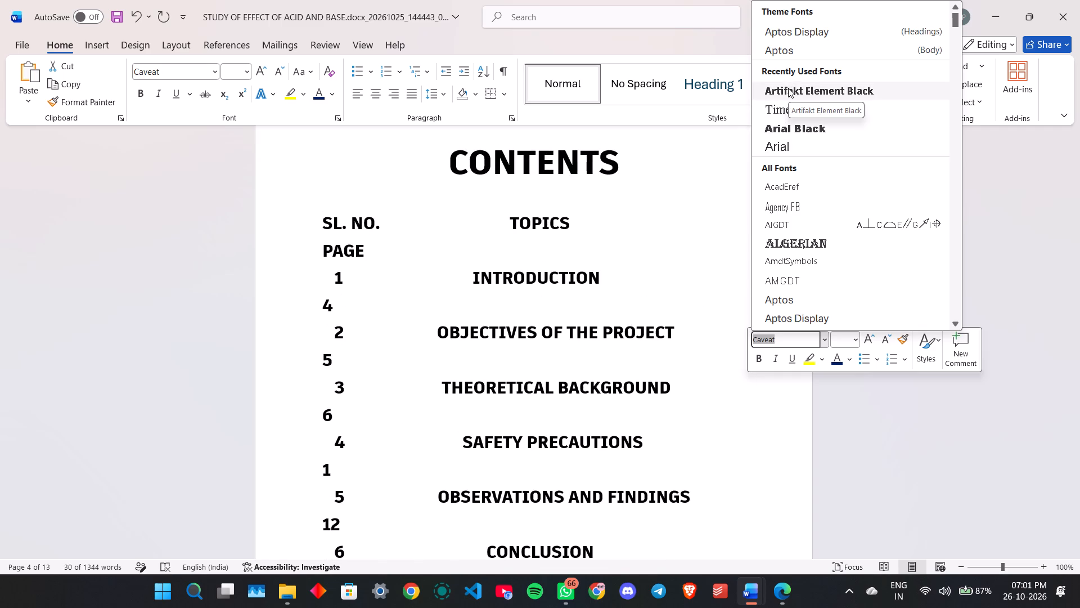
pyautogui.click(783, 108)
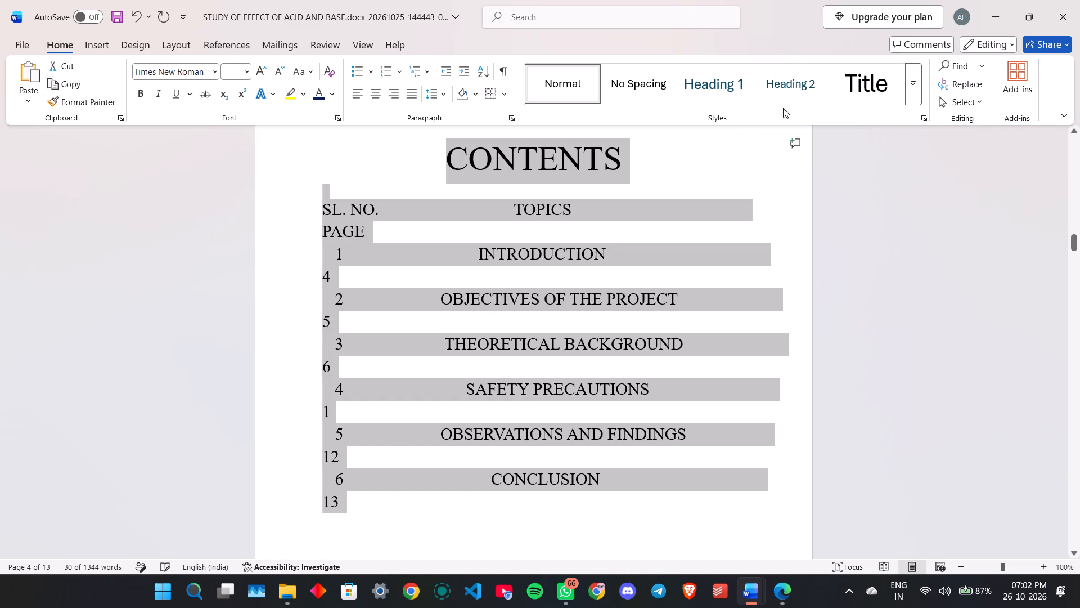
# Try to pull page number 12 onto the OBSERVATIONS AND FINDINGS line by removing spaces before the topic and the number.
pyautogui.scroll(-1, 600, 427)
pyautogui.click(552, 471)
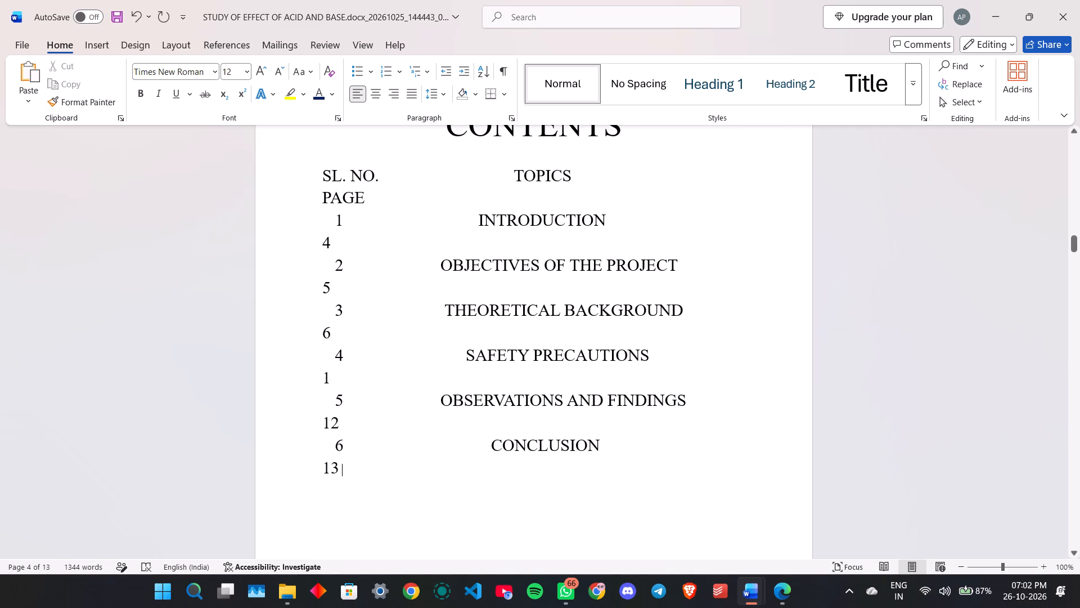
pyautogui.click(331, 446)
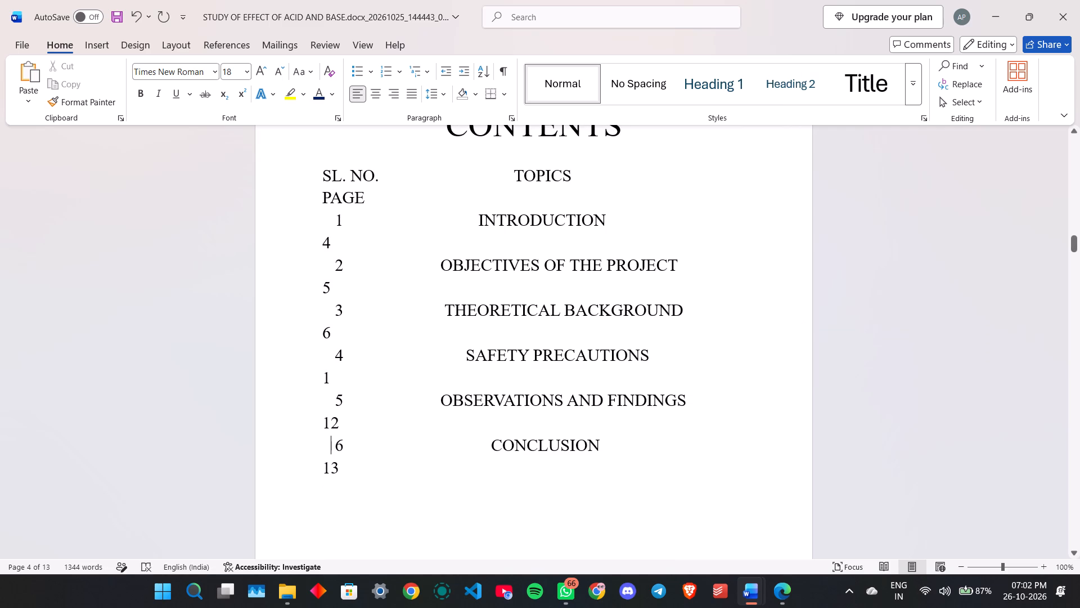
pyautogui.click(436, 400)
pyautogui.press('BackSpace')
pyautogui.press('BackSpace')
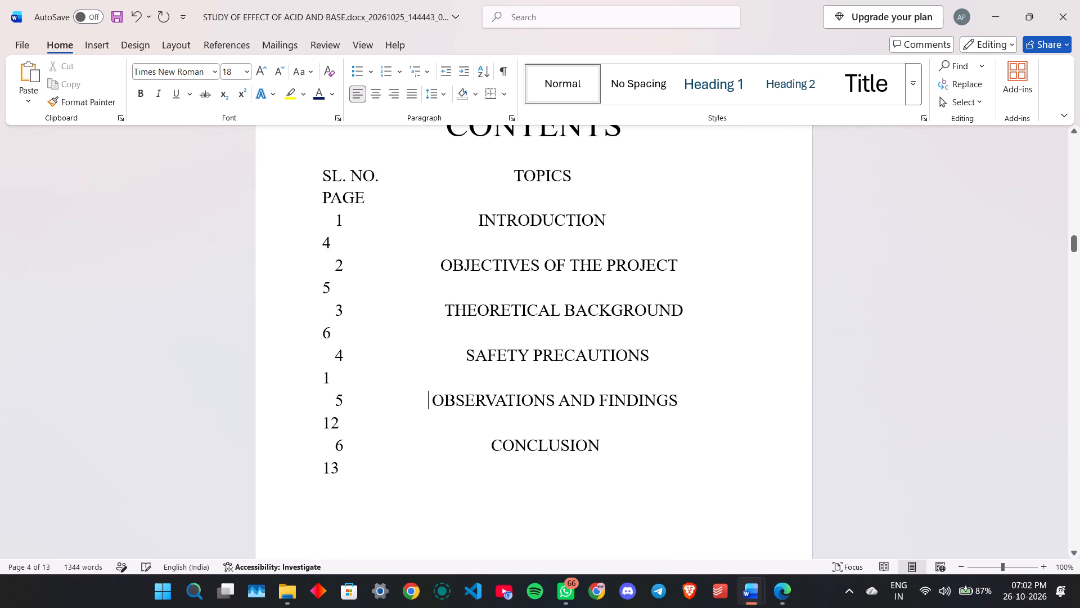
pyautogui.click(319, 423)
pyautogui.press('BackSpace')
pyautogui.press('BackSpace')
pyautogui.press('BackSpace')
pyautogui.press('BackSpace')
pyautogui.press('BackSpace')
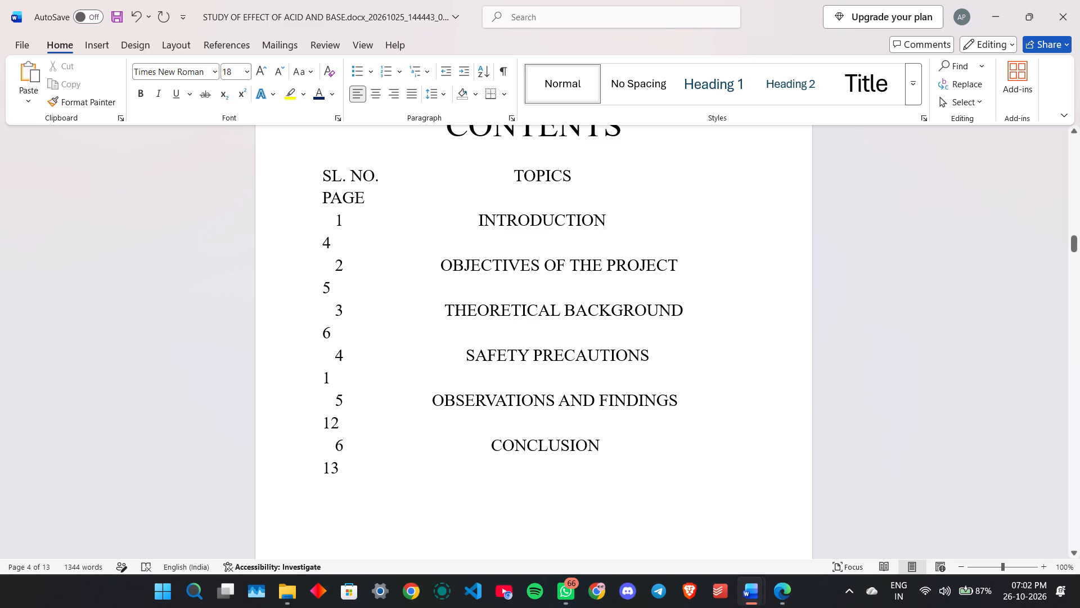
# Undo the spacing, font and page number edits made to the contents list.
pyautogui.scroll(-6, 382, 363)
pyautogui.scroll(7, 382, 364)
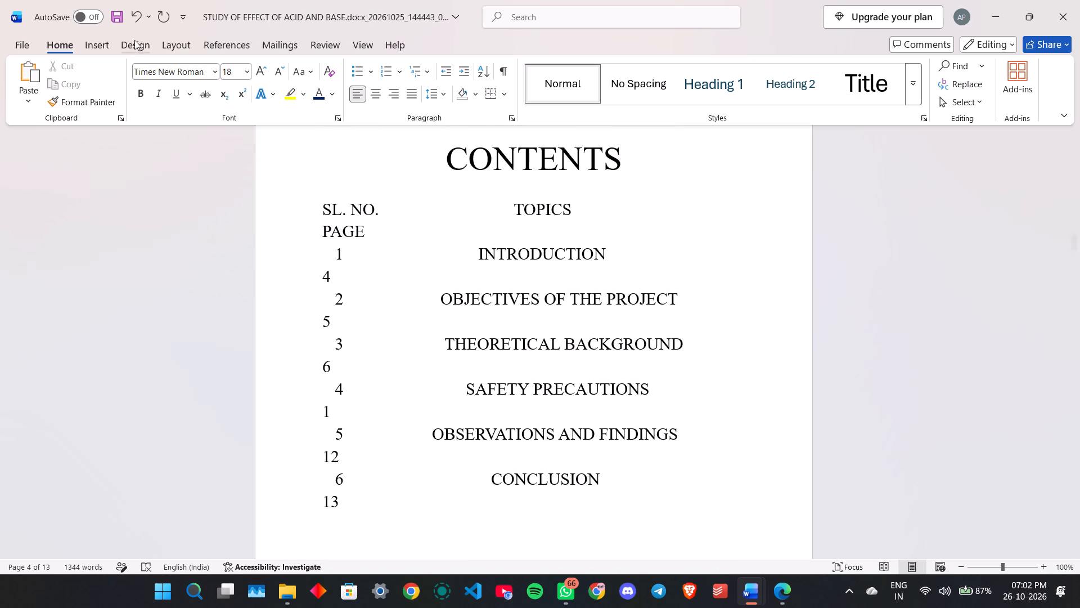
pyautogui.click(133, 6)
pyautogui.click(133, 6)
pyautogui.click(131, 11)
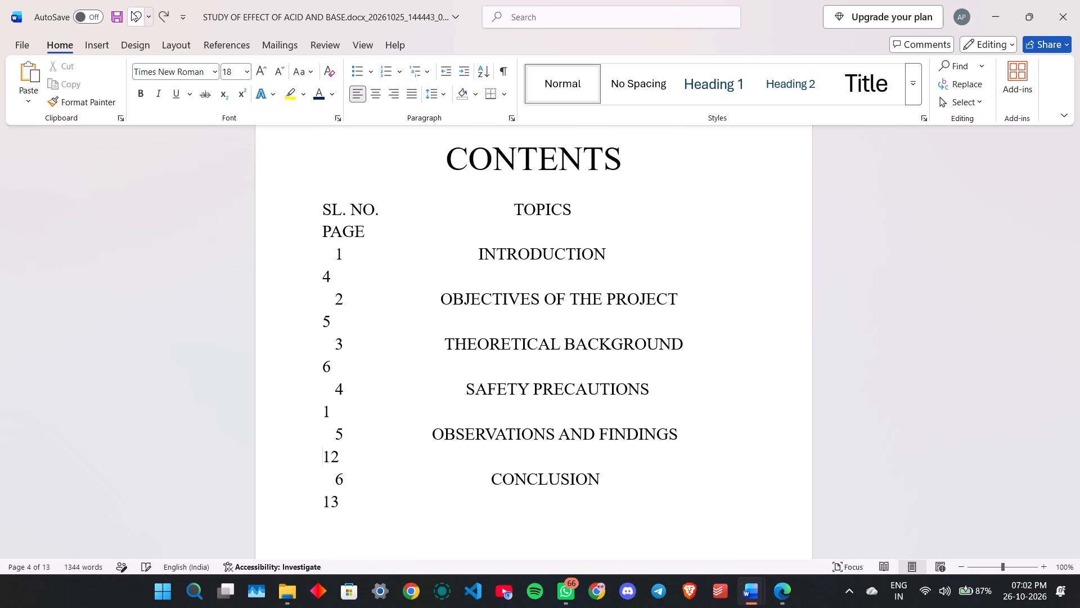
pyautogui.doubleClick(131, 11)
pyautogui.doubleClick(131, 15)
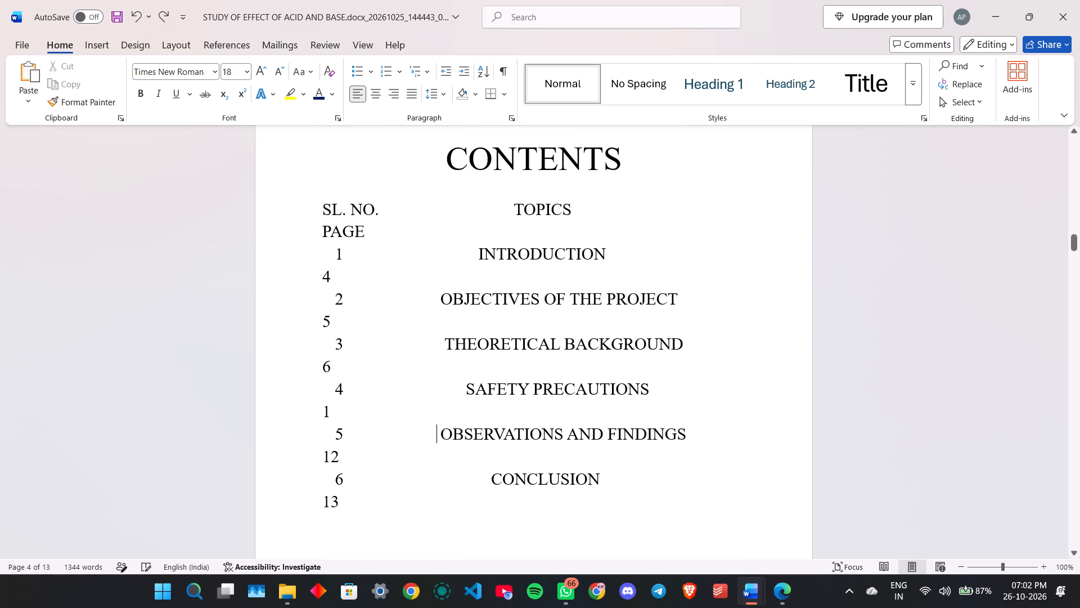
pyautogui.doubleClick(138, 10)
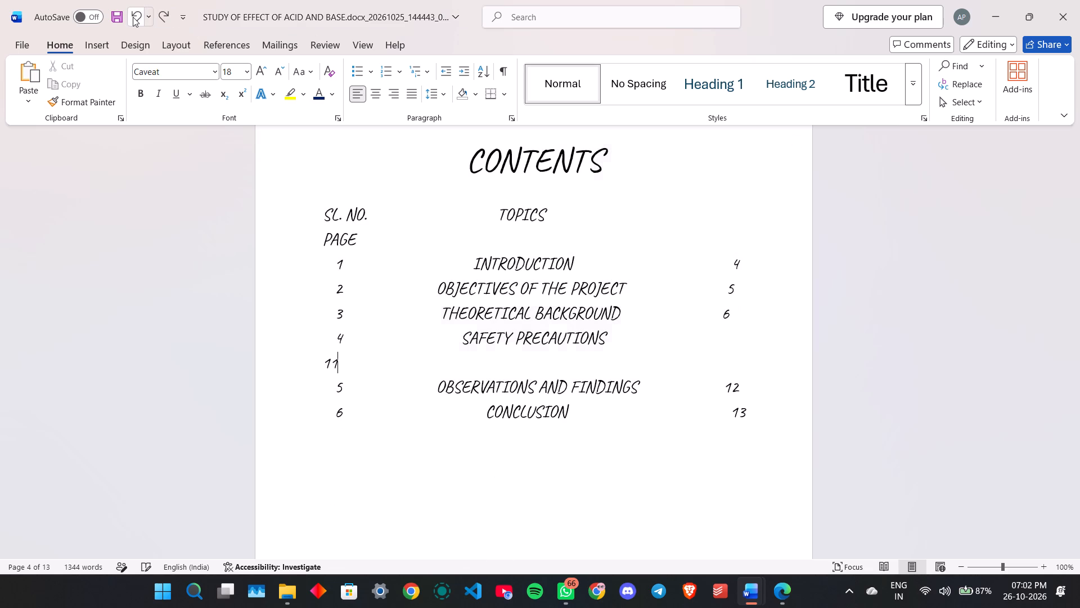
# Delete the old INTRODUCTION heading and all of its acid and base text after the contents page.
pyautogui.scroll(-11, 300, 198)
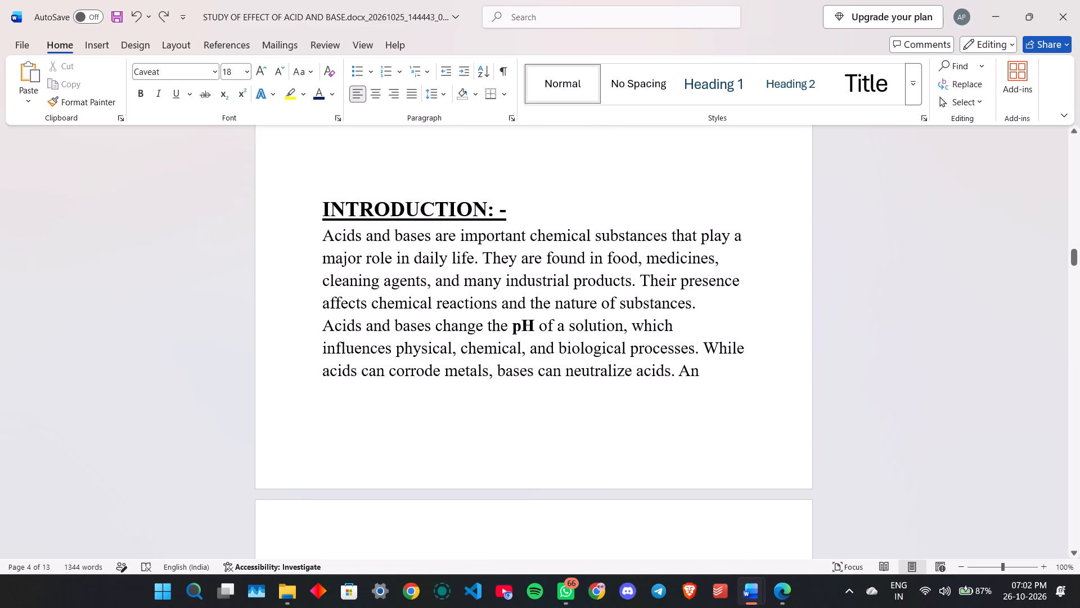
pyautogui.moveTo(316, 209); pyautogui.dragTo(725, 390)
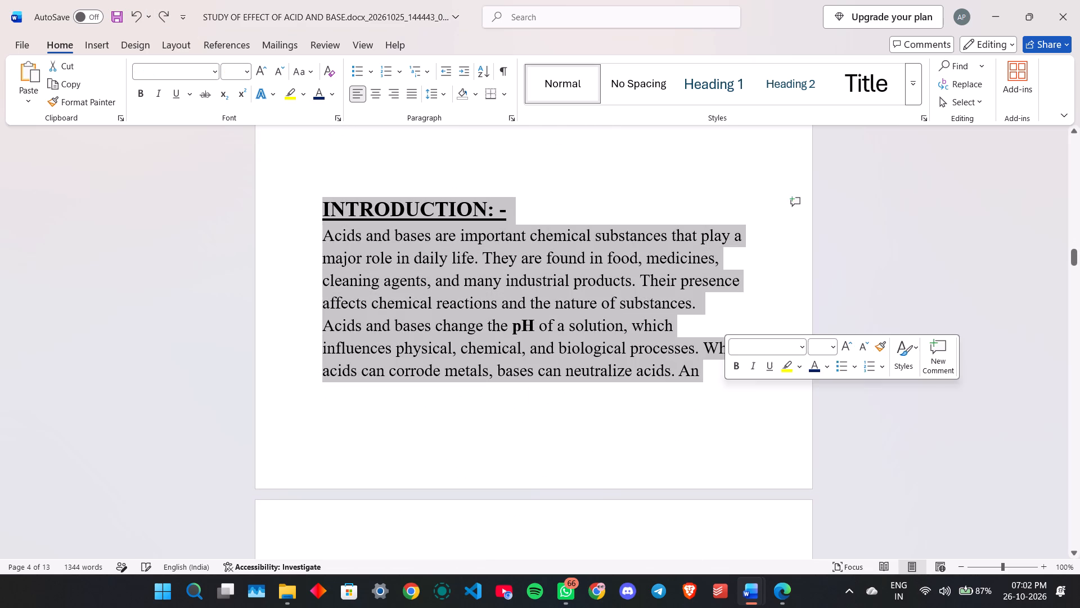
pyautogui.press('BackSpace')
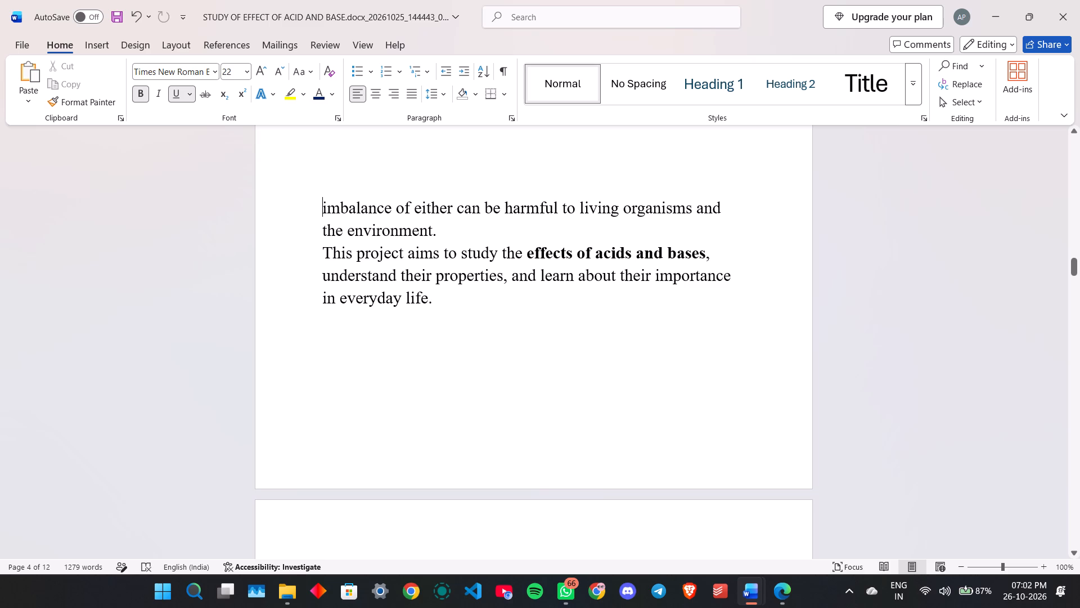
pyautogui.moveTo(296, 203); pyautogui.dragTo(428, 306)
pyautogui.press('BackSpace')
pyautogui.scroll(-3, 435, 302)
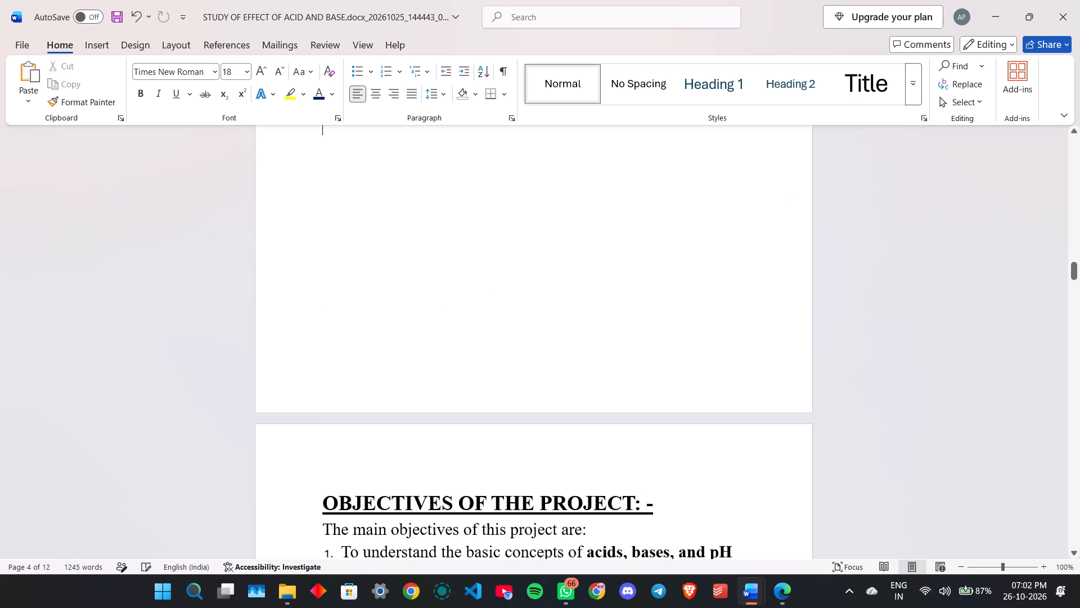
pyautogui.scroll(-4, 435, 302)
pyautogui.click(325, 345)
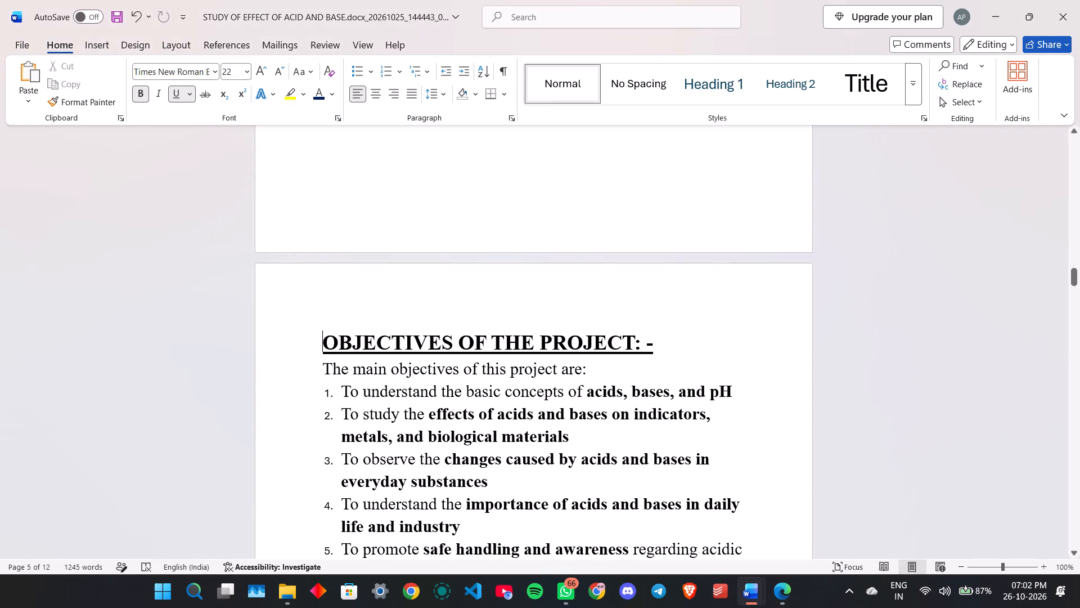
pyautogui.hotkey('ctrl', 'v')
# Adjust the line breaks before the pasted Aim heading so that it starts at the top of its own page.
pyautogui.scroll(5, 381, 335)
pyautogui.scroll(7, 397, 377)
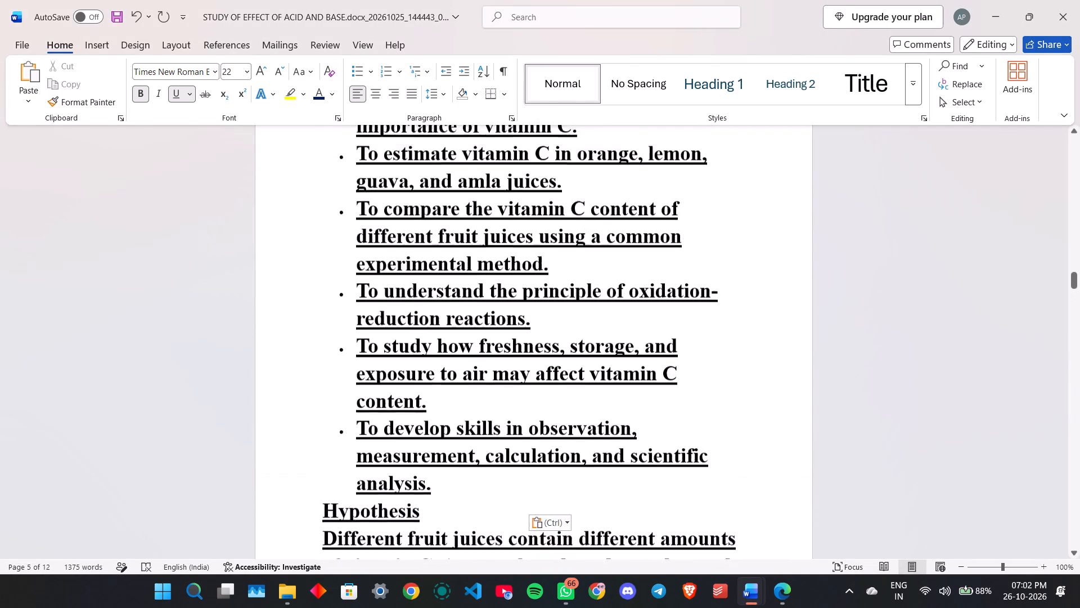
pyautogui.scroll(6, 399, 379)
pyautogui.scroll(-1, 399, 379)
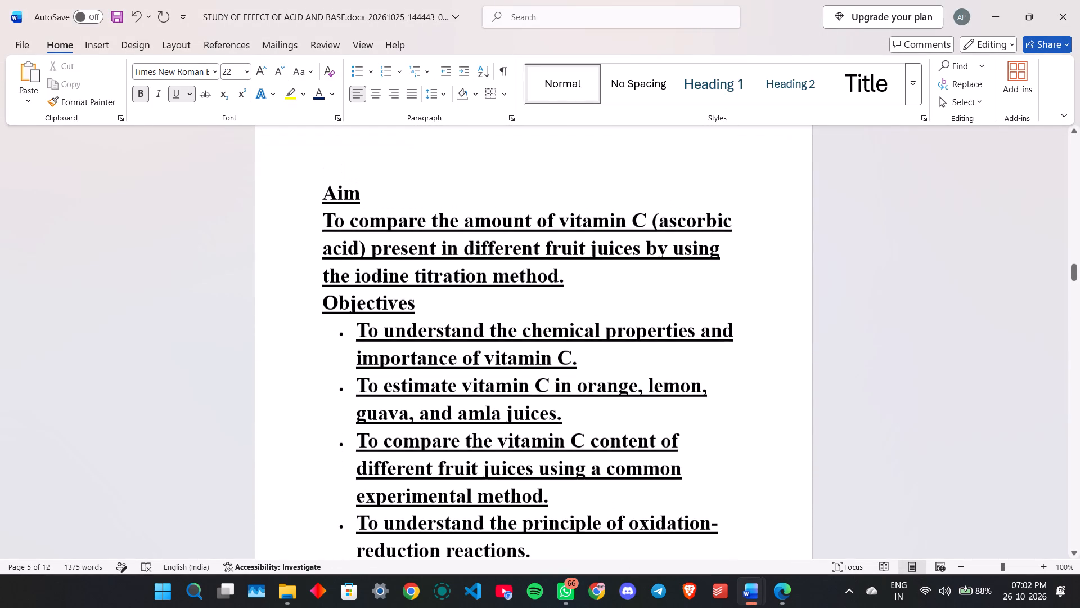
pyautogui.click(317, 198)
pyautogui.scroll(2, 317, 198)
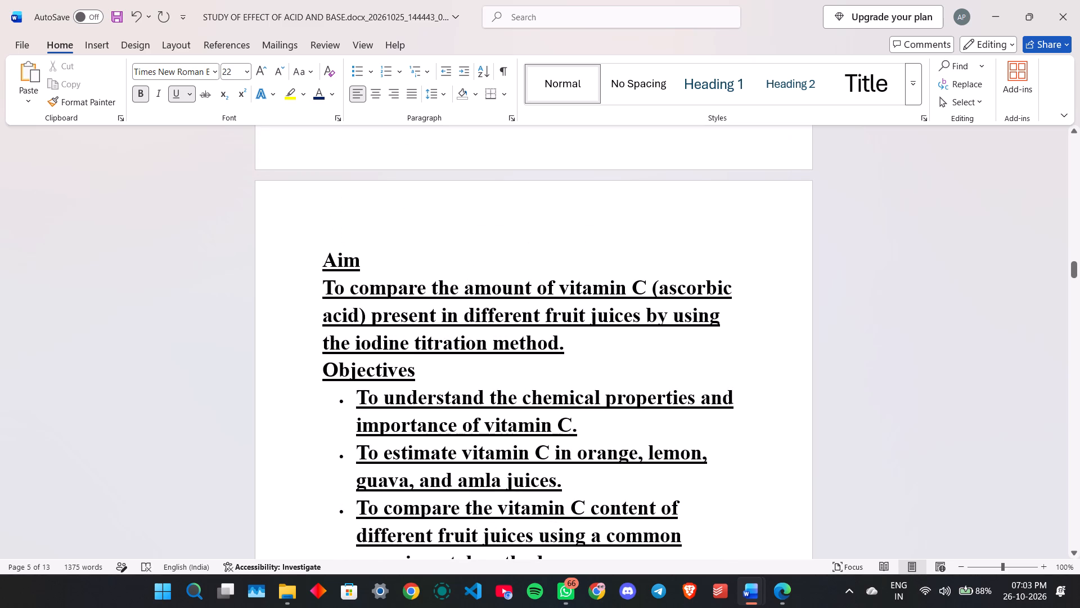
pyautogui.press('Return')
pyautogui.press('BackSpace')
pyautogui.press('BackSpace')
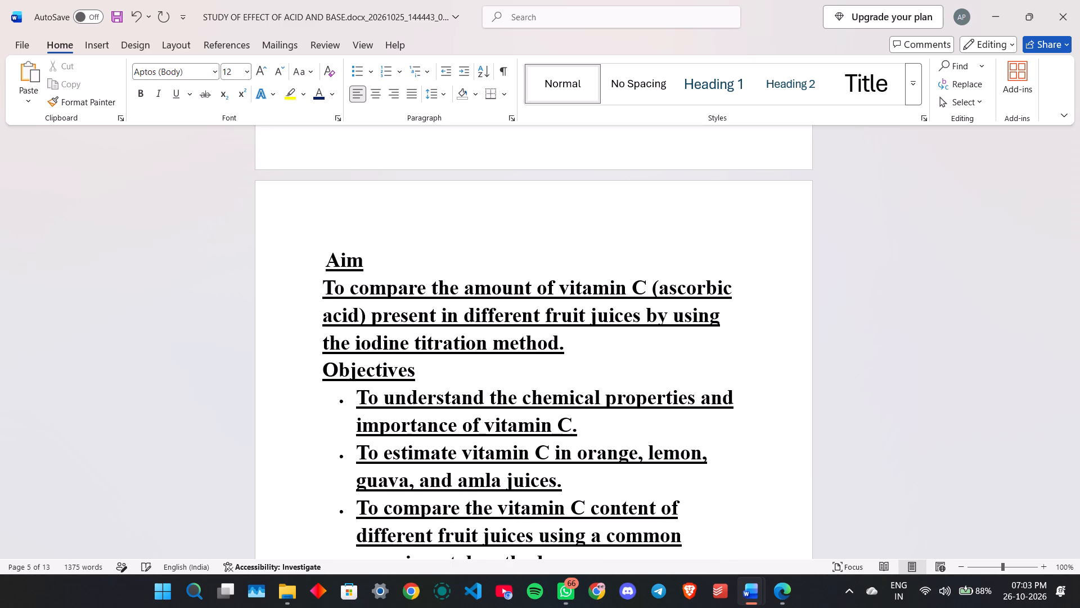
pyautogui.press('BackSpace')
pyautogui.press('BackSpace')
pyautogui.press('Return')
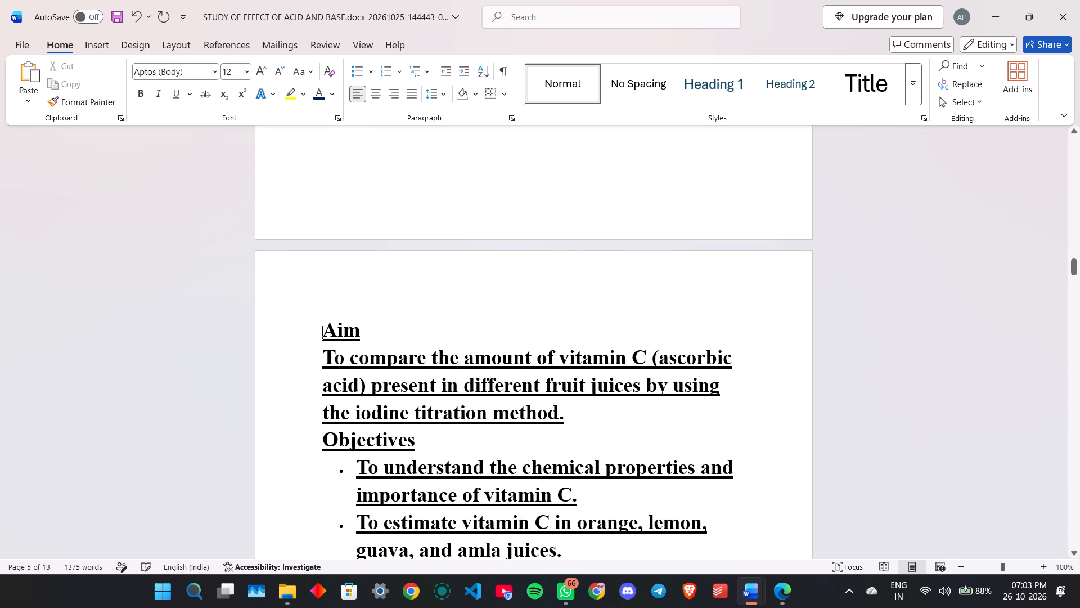
# Format the Aim heading as 26 pt Arial Black and centre it.
pyautogui.moveTo(325, 327); pyautogui.dragTo(375, 329)
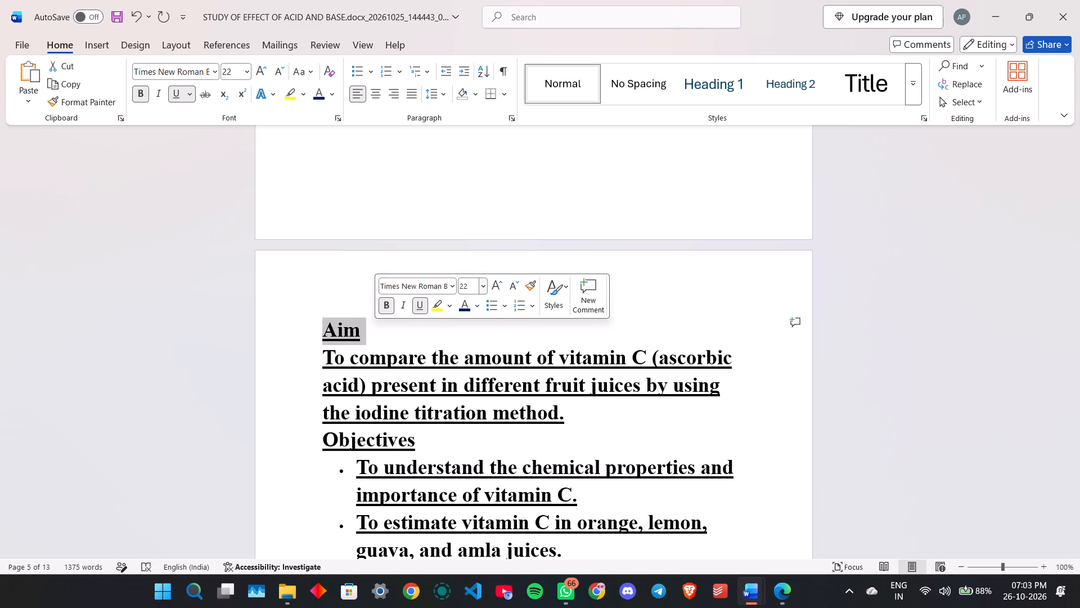
pyautogui.click(481, 288)
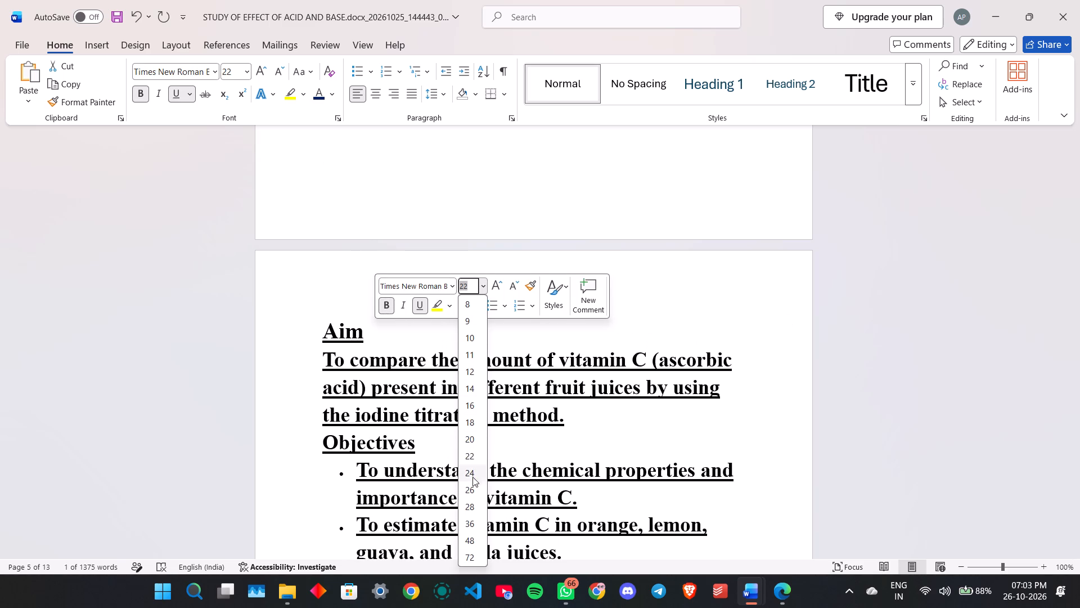
pyautogui.click(475, 487)
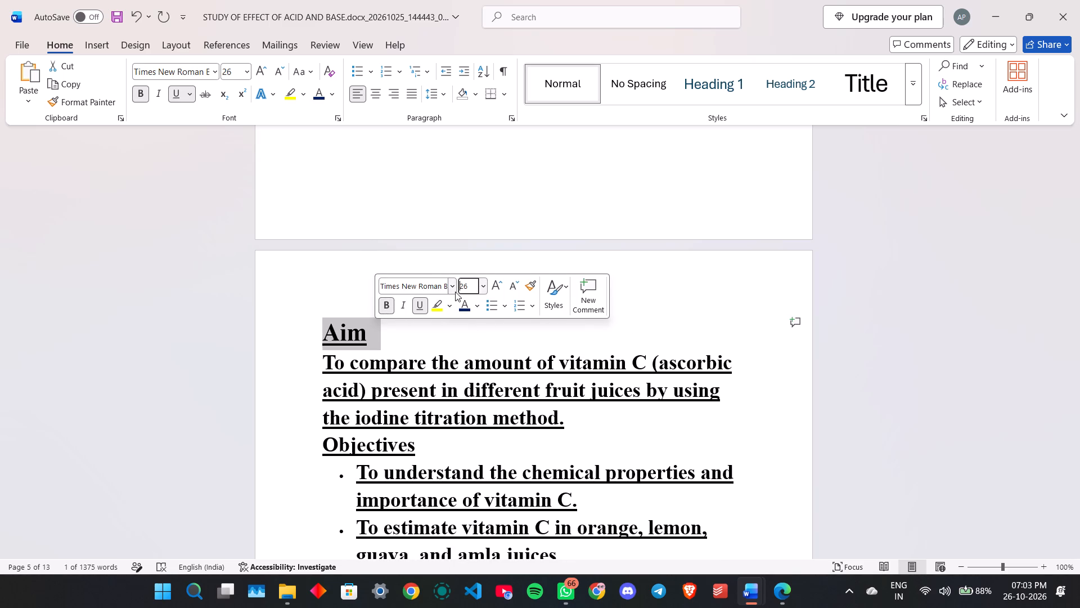
pyautogui.click(454, 291)
pyautogui.click(427, 419)
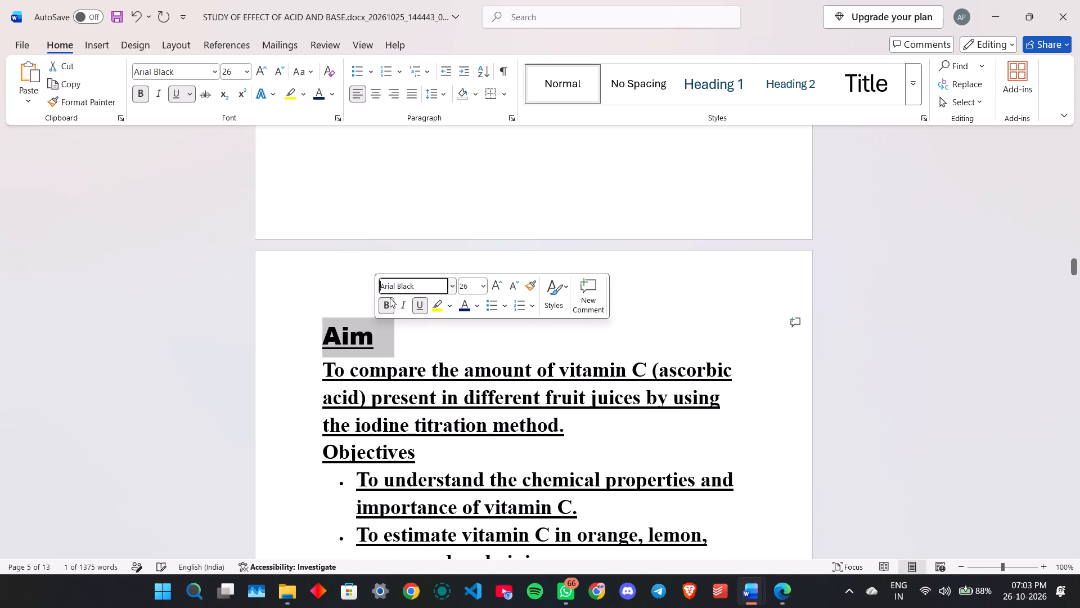
pyautogui.click(371, 95)
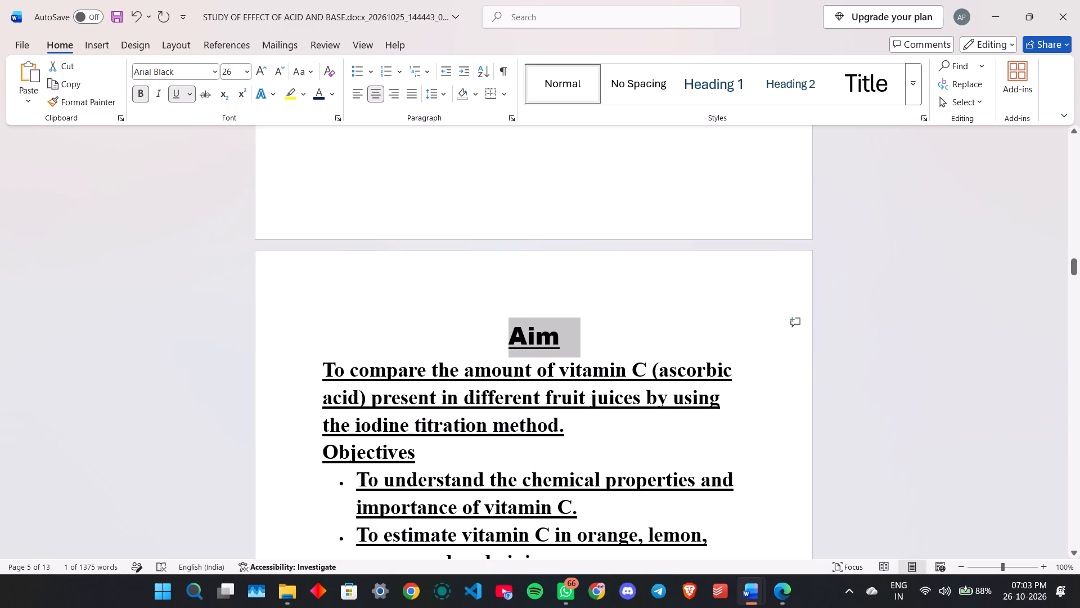
# Set the text from the aim statement through the last objective bullet to 18 pt Times New Roman.
pyautogui.scroll(-3, 393, 372)
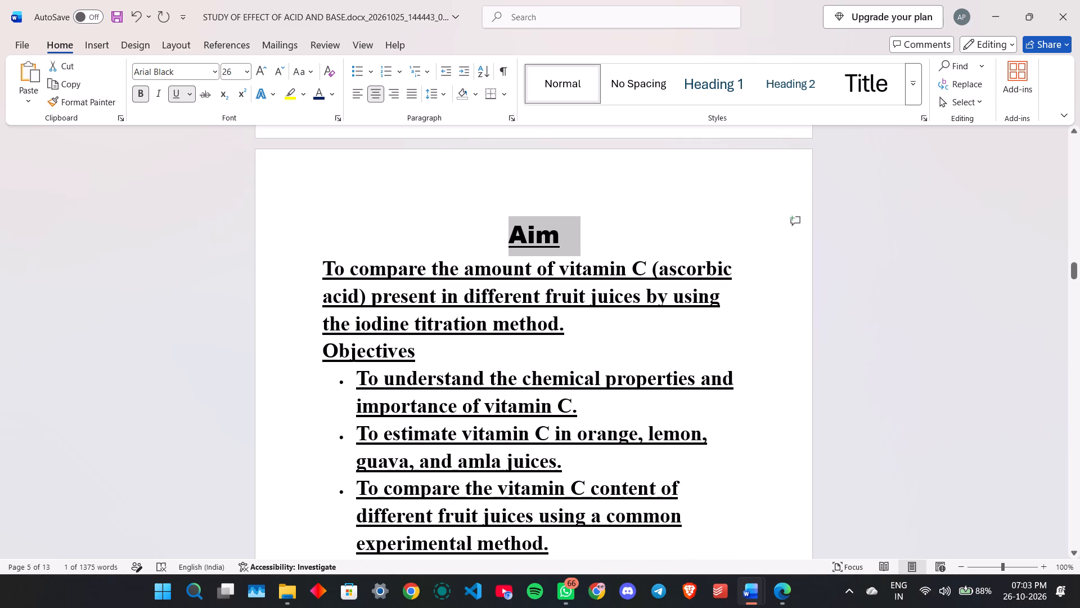
pyautogui.moveTo(320, 266); pyautogui.dragTo(394, 455)
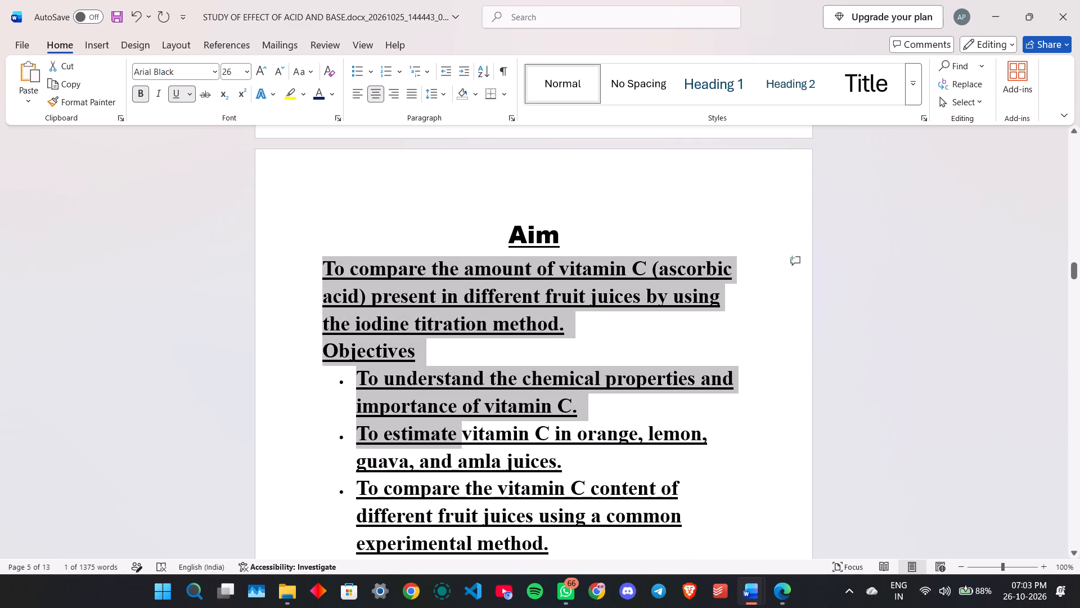
pyautogui.moveTo(394, 455); pyautogui.dragTo(443, 441)
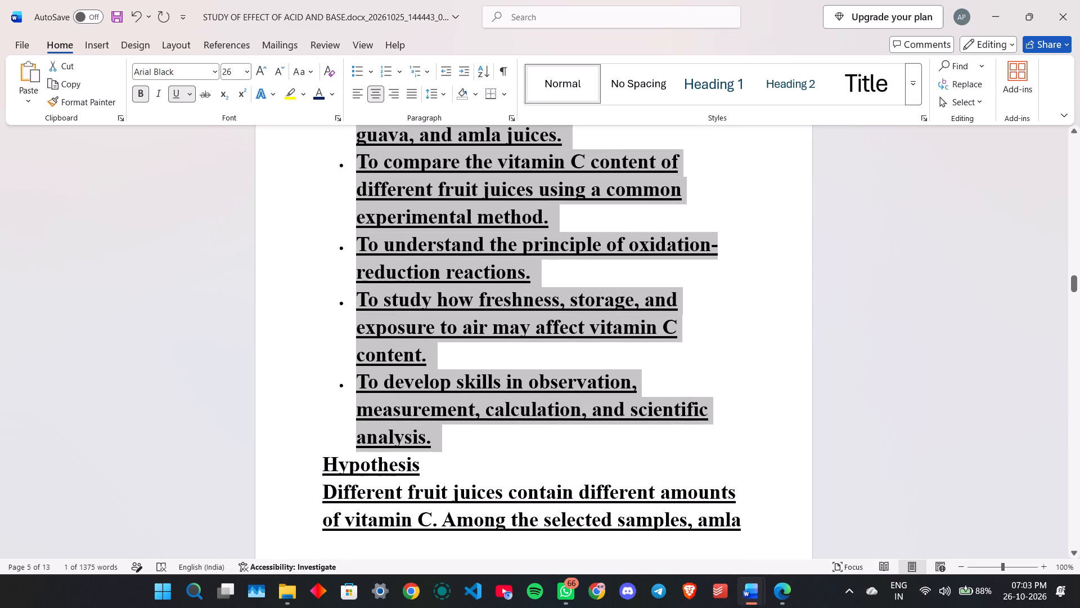
pyautogui.moveTo(443, 441); pyautogui.dragTo(439, 437)
pyautogui.click(548, 395)
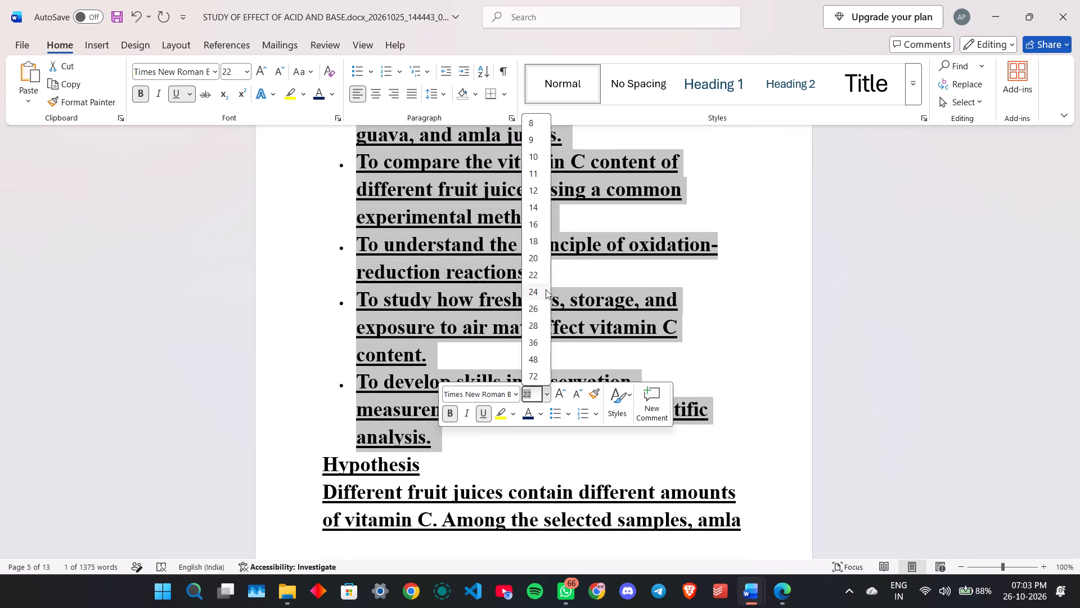
pyautogui.click(542, 238)
pyautogui.scroll(4, 508, 302)
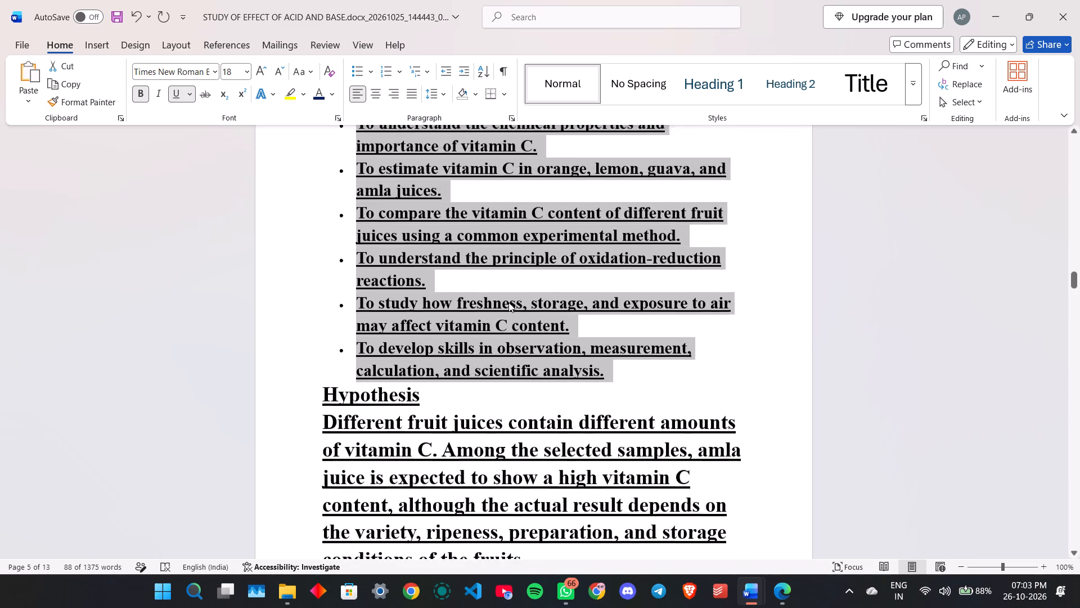
pyautogui.scroll(5, 504, 327)
pyautogui.rightClick(497, 347)
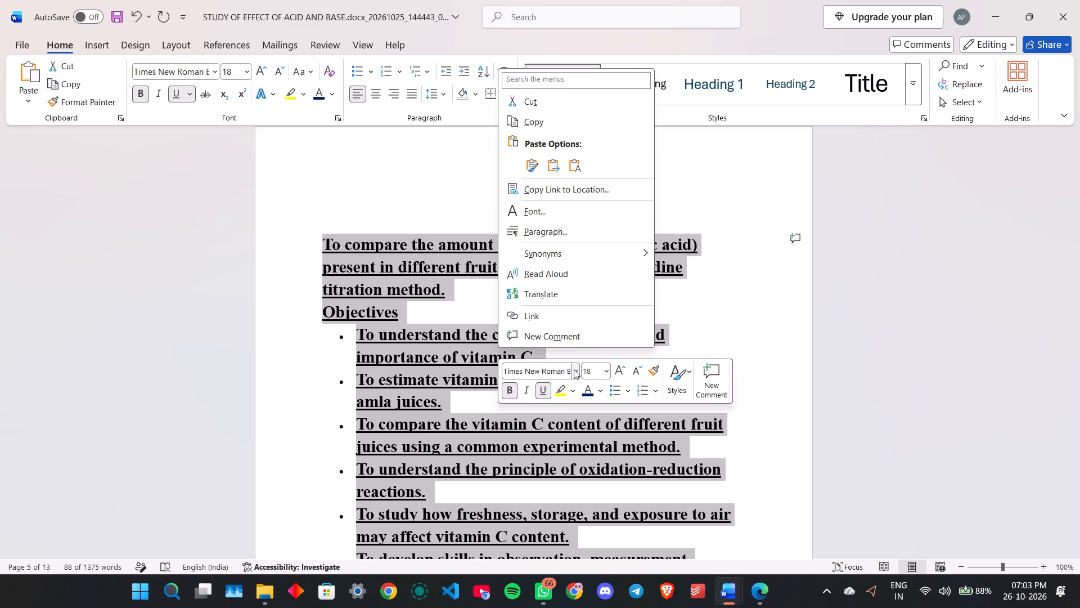
pyautogui.click(578, 370)
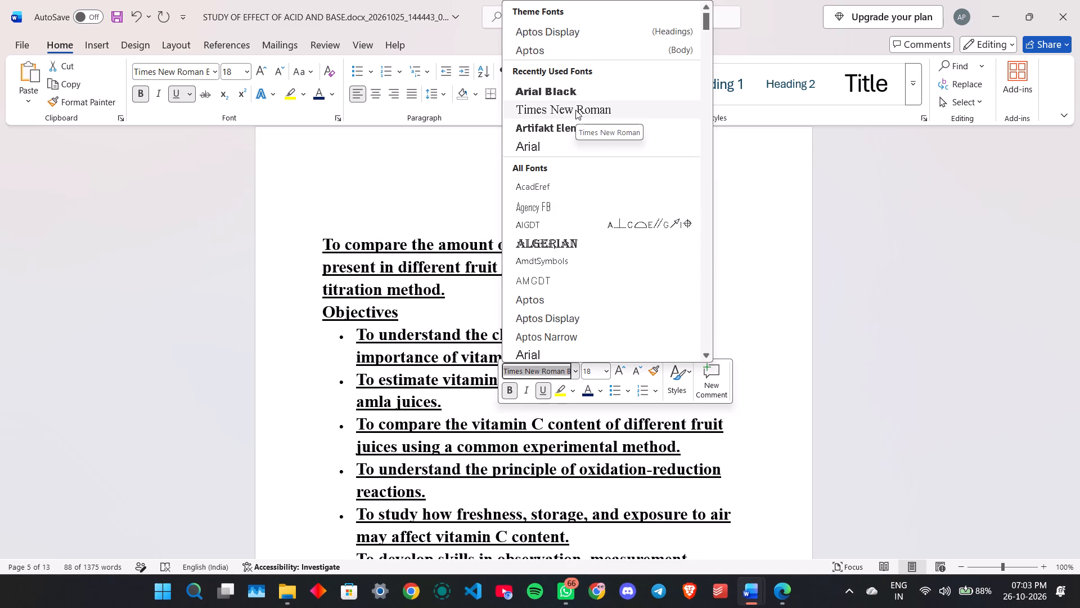
pyautogui.click(575, 110)
pyautogui.click(686, 314)
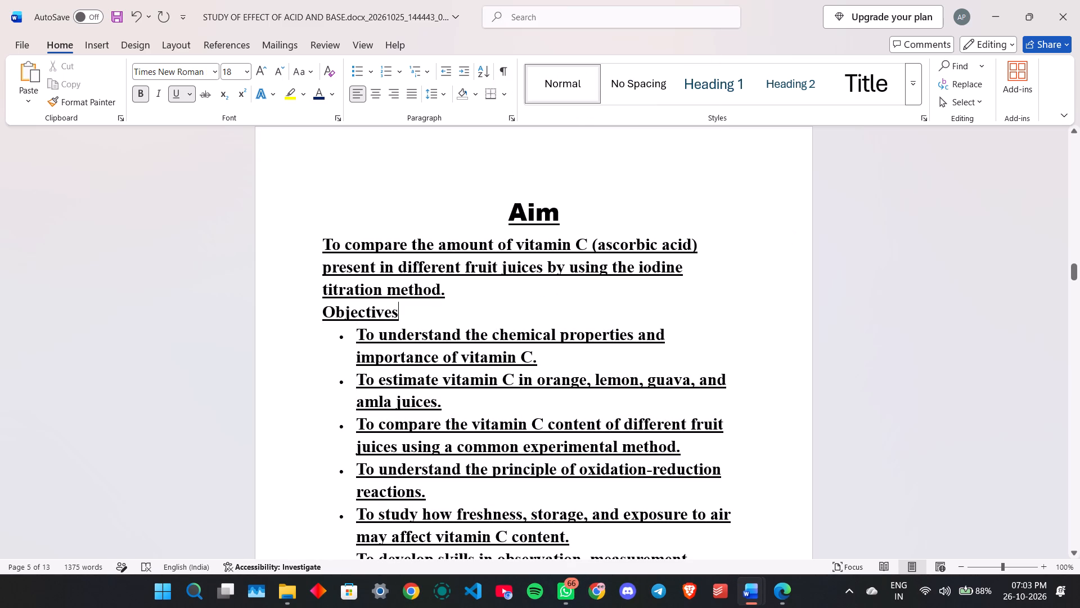
# Format the Objectives heading below the aim statement as 26 pt Arial Black and centre it.
pyautogui.scroll(-1, 521, 421)
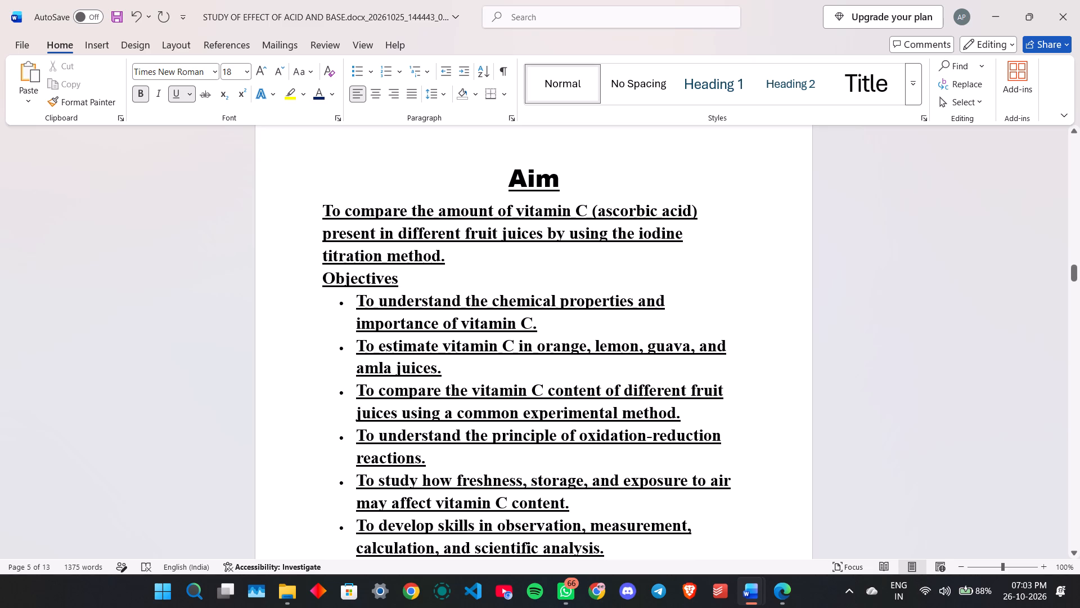
pyautogui.moveTo(322, 275); pyautogui.dragTo(402, 280)
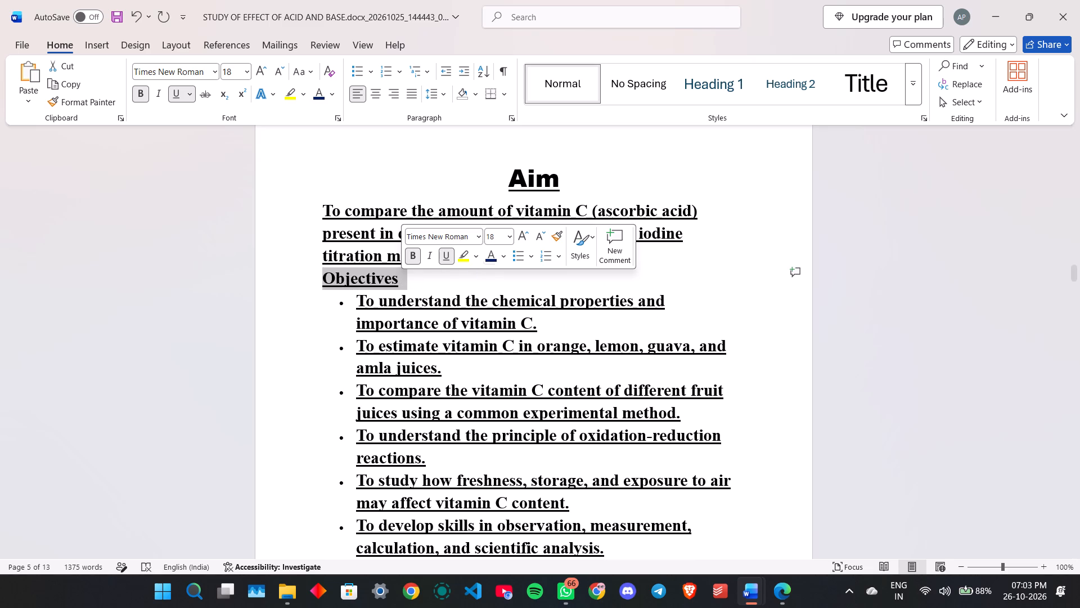
pyautogui.click(508, 237)
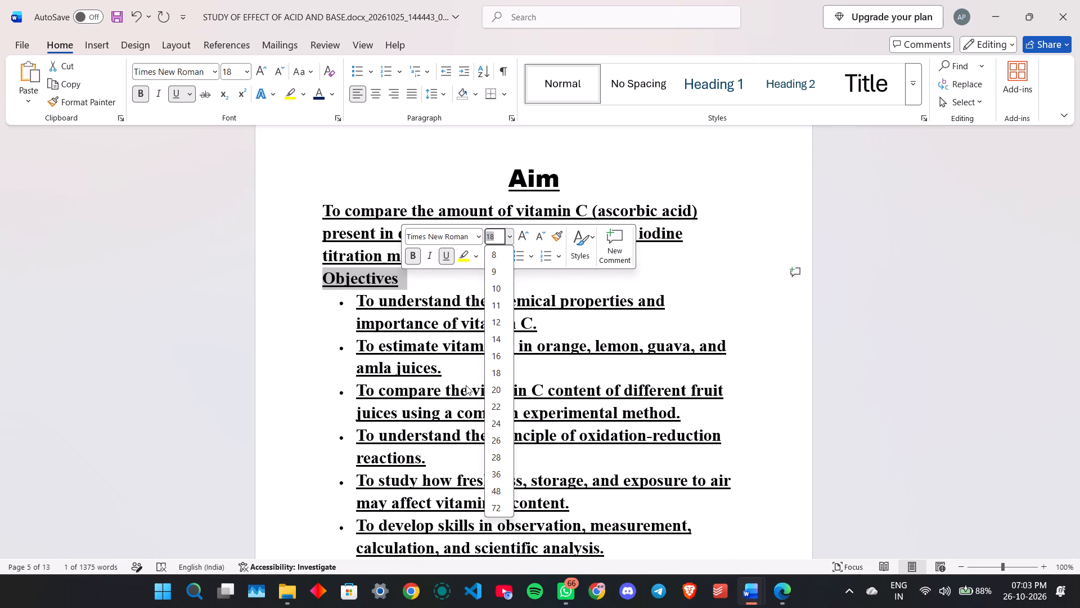
pyautogui.click(497, 436)
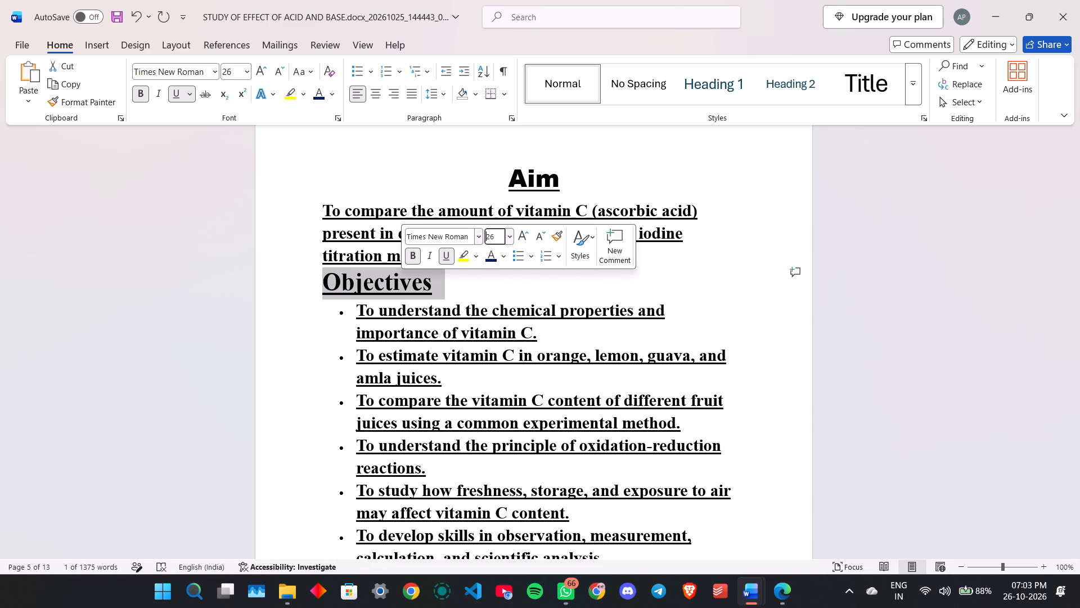
pyautogui.click(477, 237)
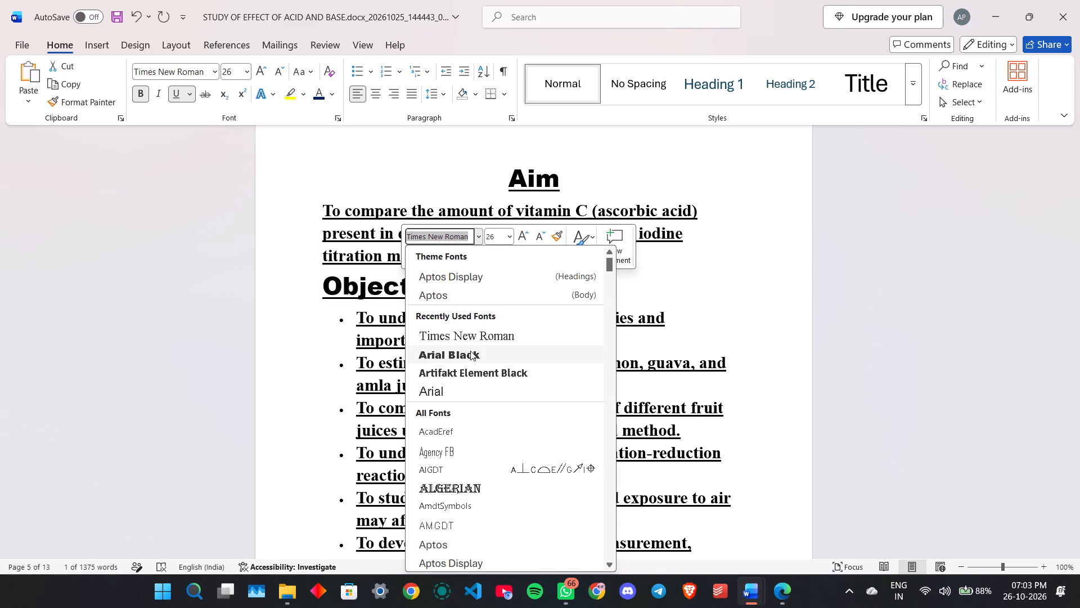
pyautogui.click(470, 351)
pyautogui.click(376, 98)
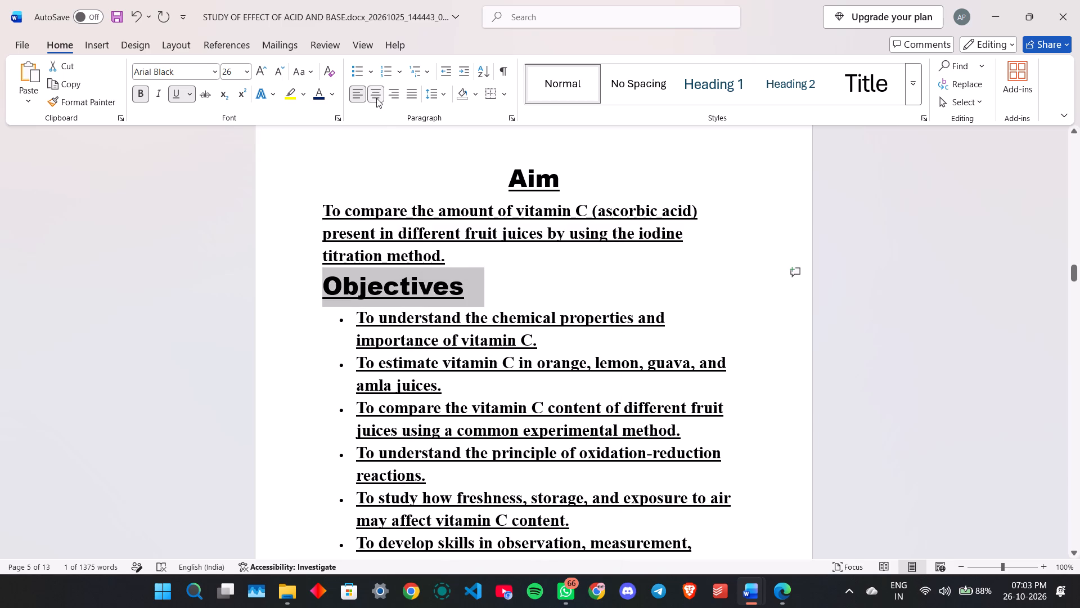
# Adjust the spacing above the Objectives heading so that one blank line separates it from the aim statement.
pyautogui.click(464, 285)
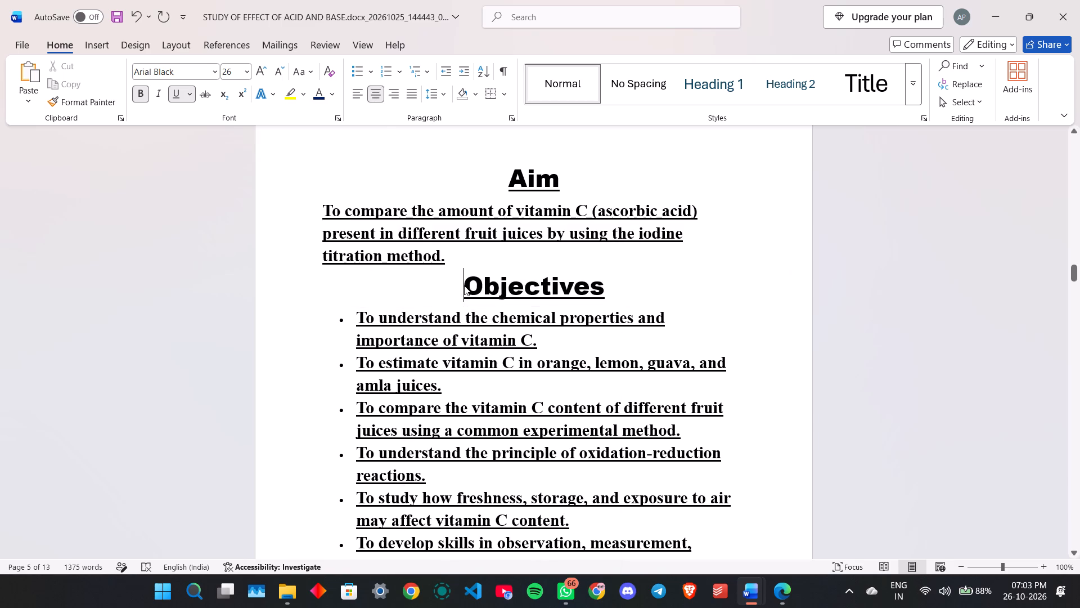
pyautogui.press('Return')
pyautogui.scroll(-8, 511, 551)
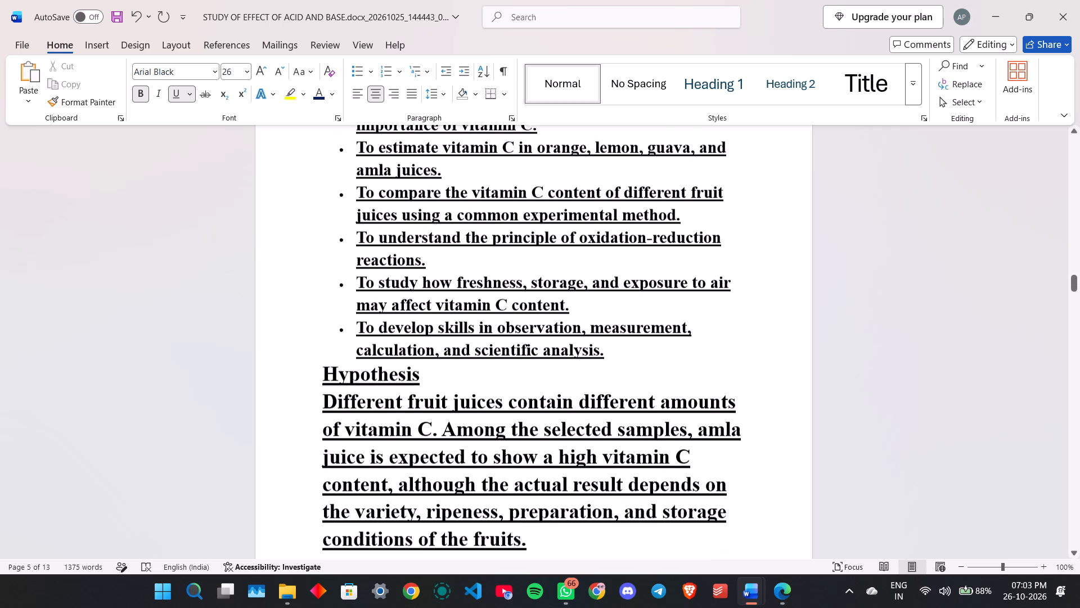
pyautogui.scroll(-2, 524, 547)
pyautogui.scroll(6, 524, 550)
pyautogui.press('Return')
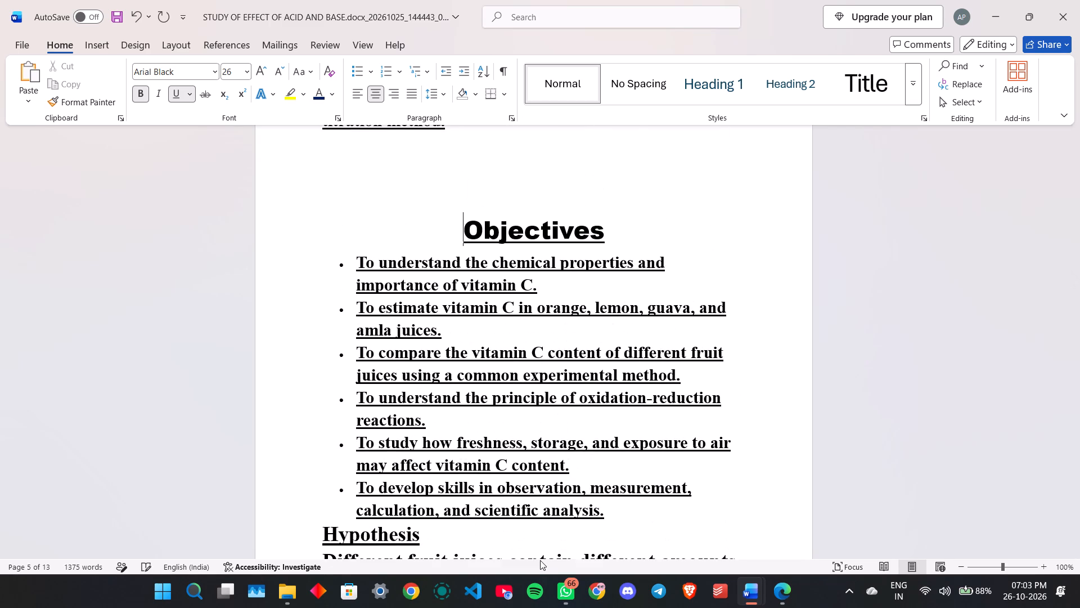
pyautogui.scroll(8, 540, 560)
pyautogui.scroll(-4, 543, 563)
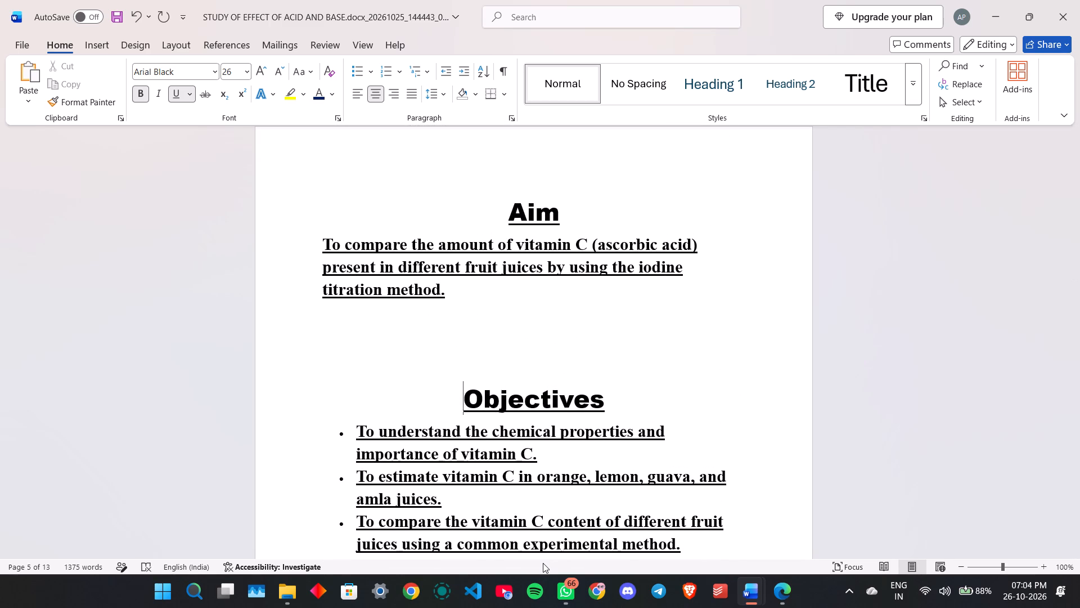
pyautogui.scroll(-2, 543, 563)
pyautogui.press('BackSpace')
# Insert blank lines before the Hypothesis heading so that it starts at the top of a new page.
pyautogui.scroll(-4, 543, 563)
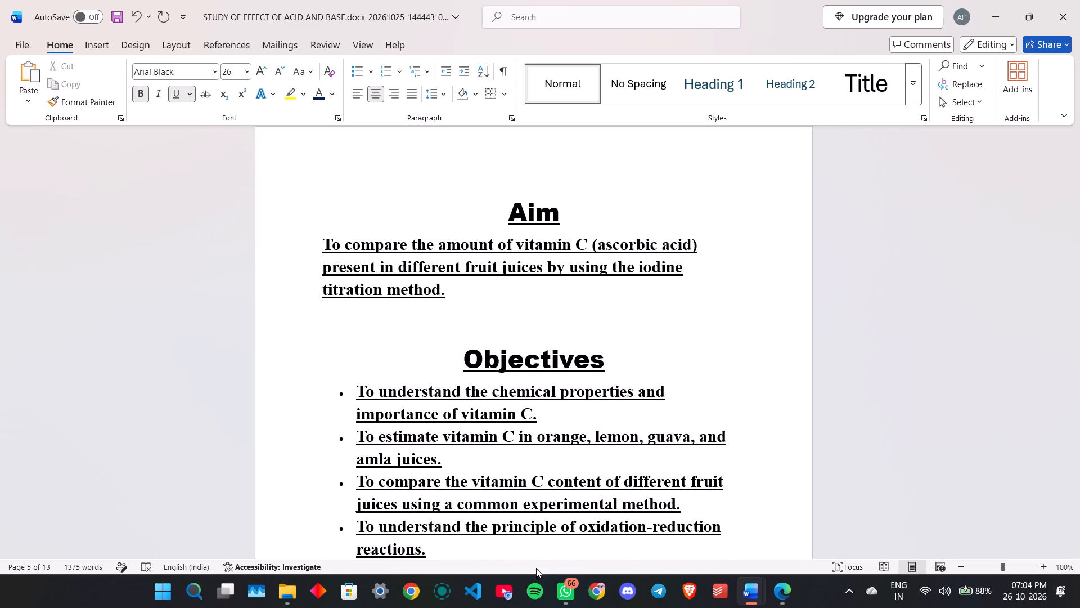
pyautogui.scroll(-10, 523, 458)
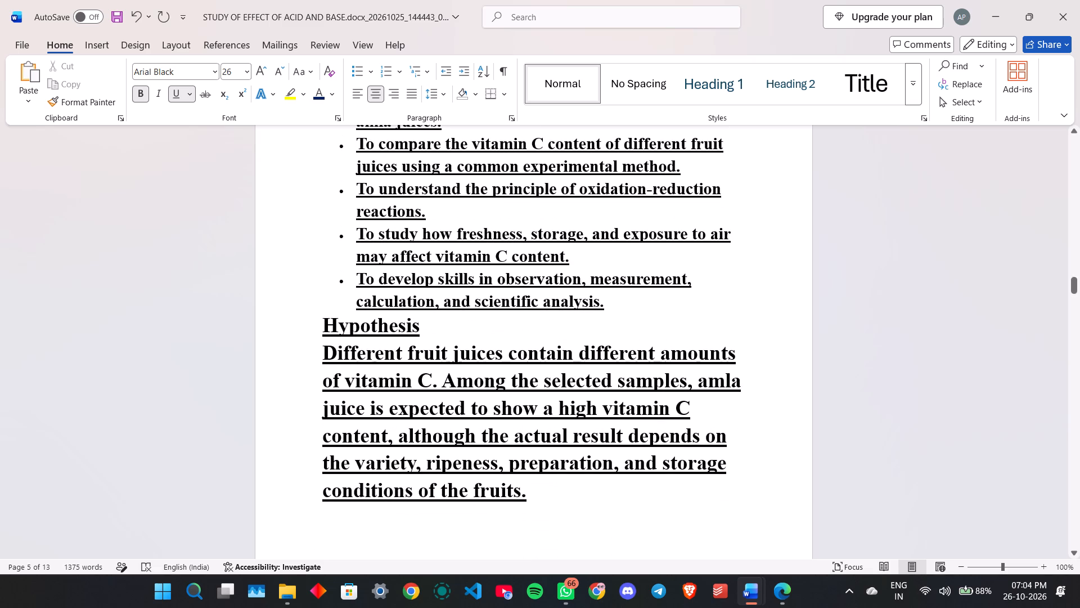
pyautogui.click(320, 320)
pyautogui.press('Return')
pyautogui.press('Return')
pyautogui.press('Return')
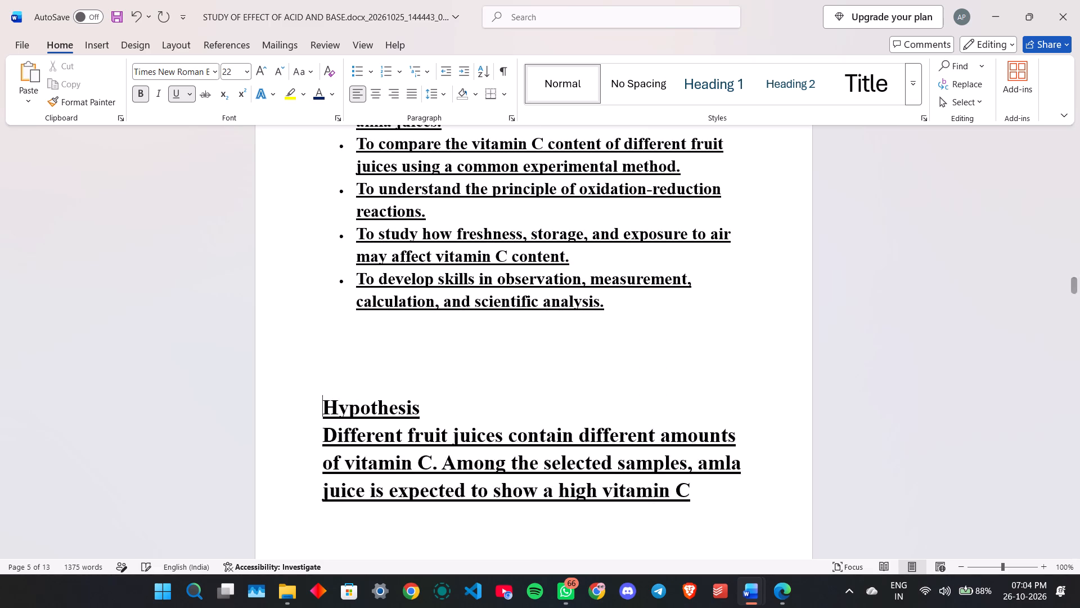
pyautogui.press('Return')
pyautogui.scroll(-6, 353, 338)
pyautogui.press('Return')
pyautogui.press('Return')
pyautogui.press('Return')
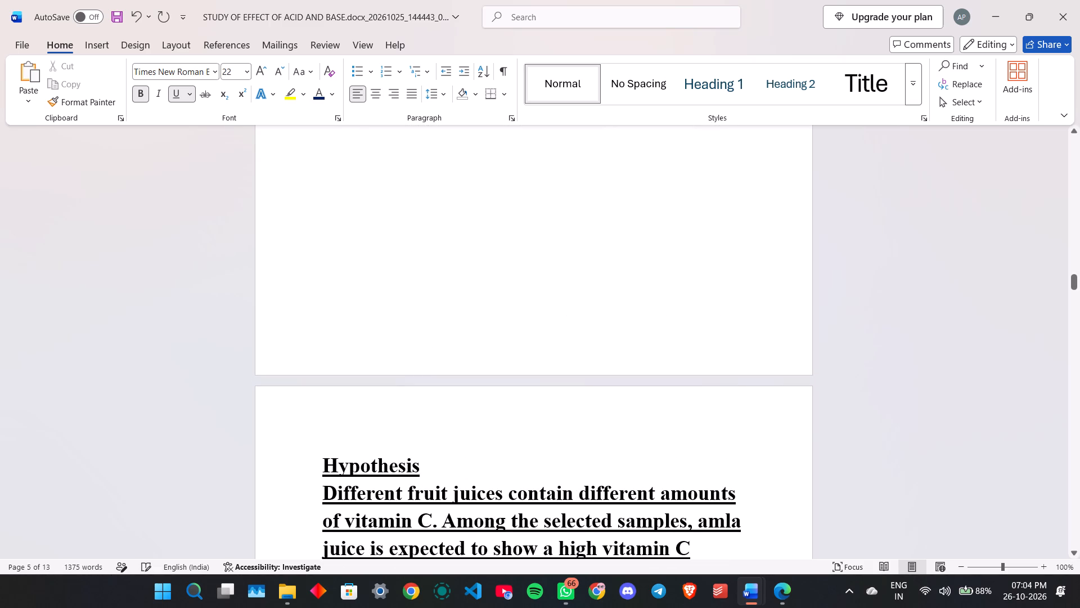
# Format the Hypothesis heading as 26 pt Arial Black.
pyautogui.scroll(-5, 351, 446)
pyautogui.moveTo(327, 297); pyautogui.dragTo(423, 287)
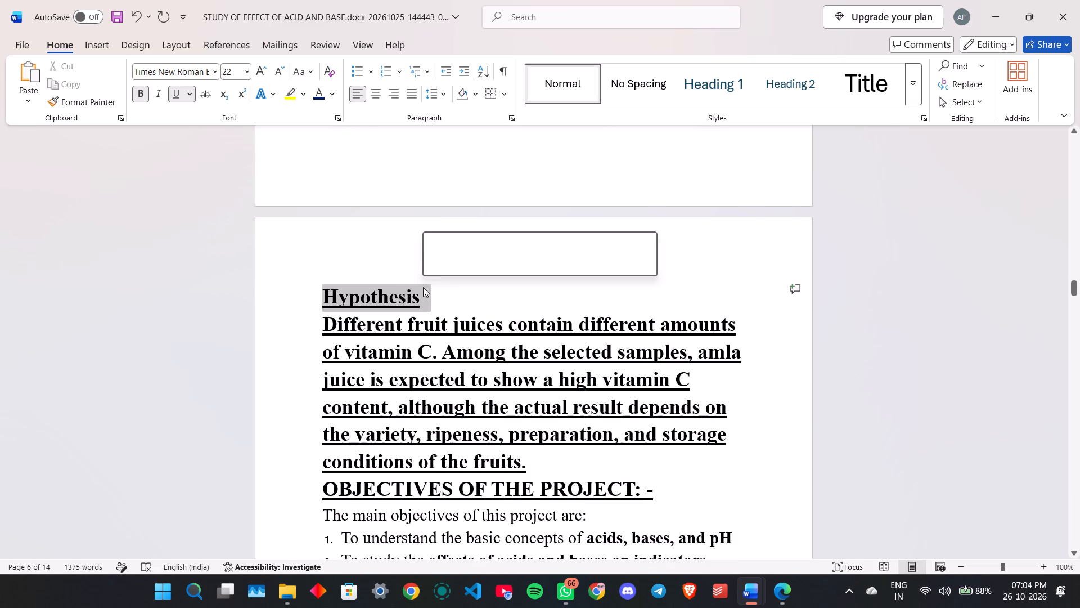
pyautogui.click(530, 243)
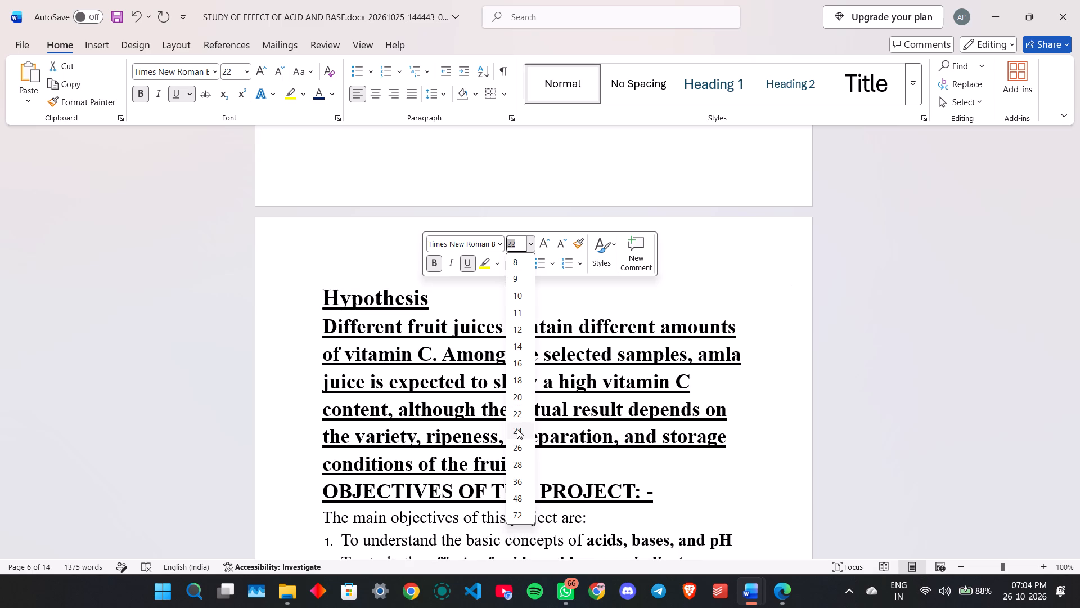
pyautogui.click(523, 445)
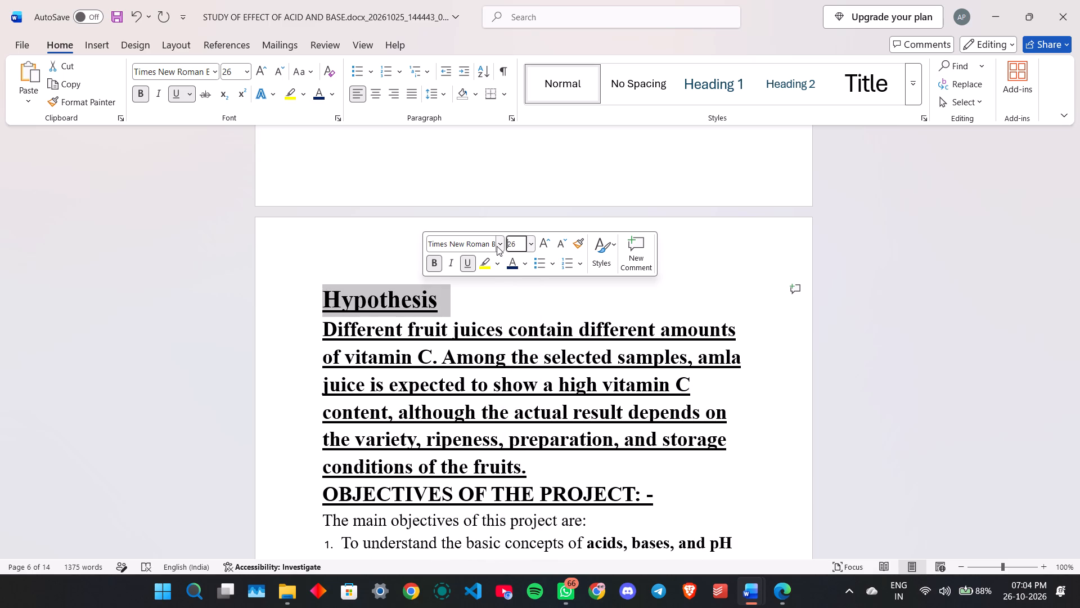
pyautogui.click(498, 243)
pyautogui.click(494, 341)
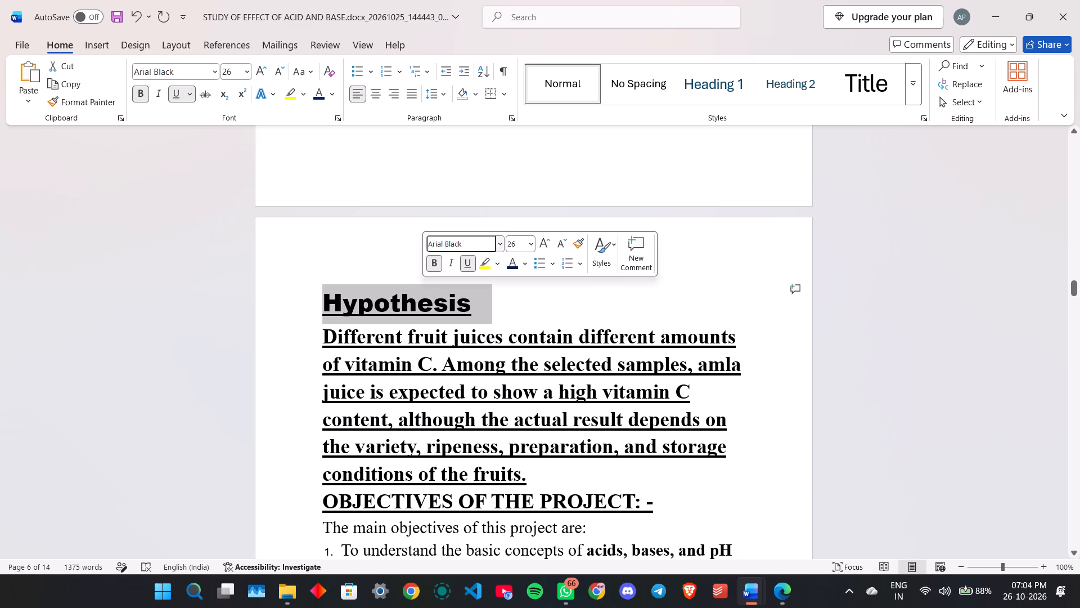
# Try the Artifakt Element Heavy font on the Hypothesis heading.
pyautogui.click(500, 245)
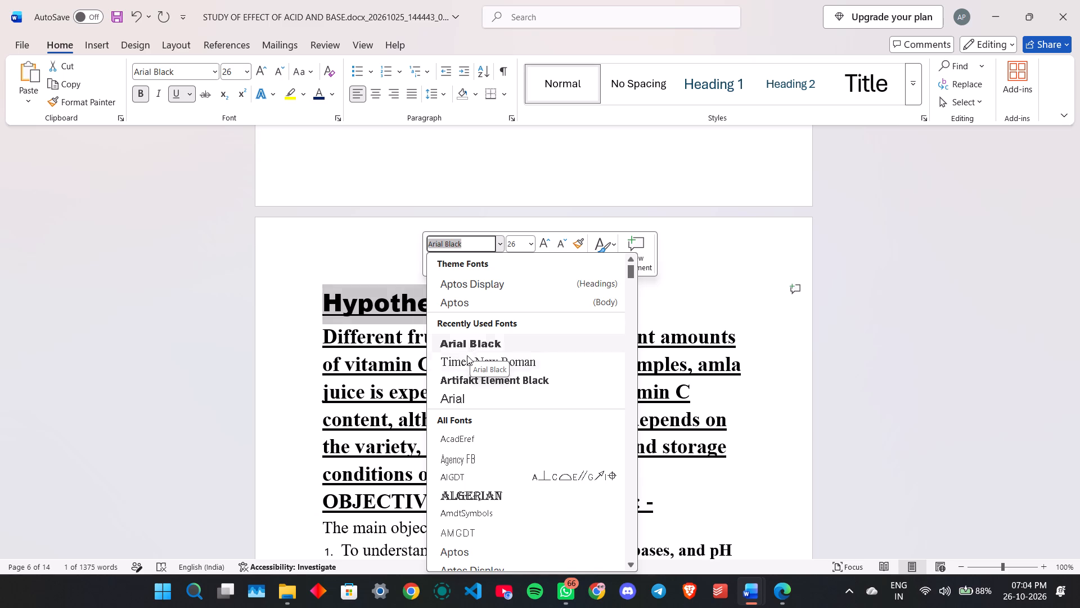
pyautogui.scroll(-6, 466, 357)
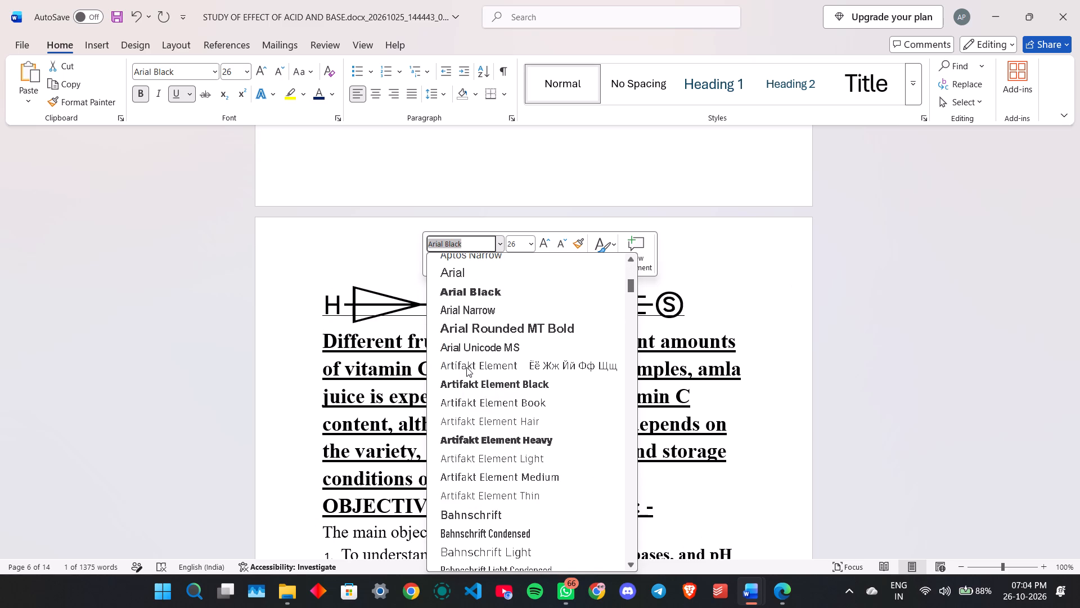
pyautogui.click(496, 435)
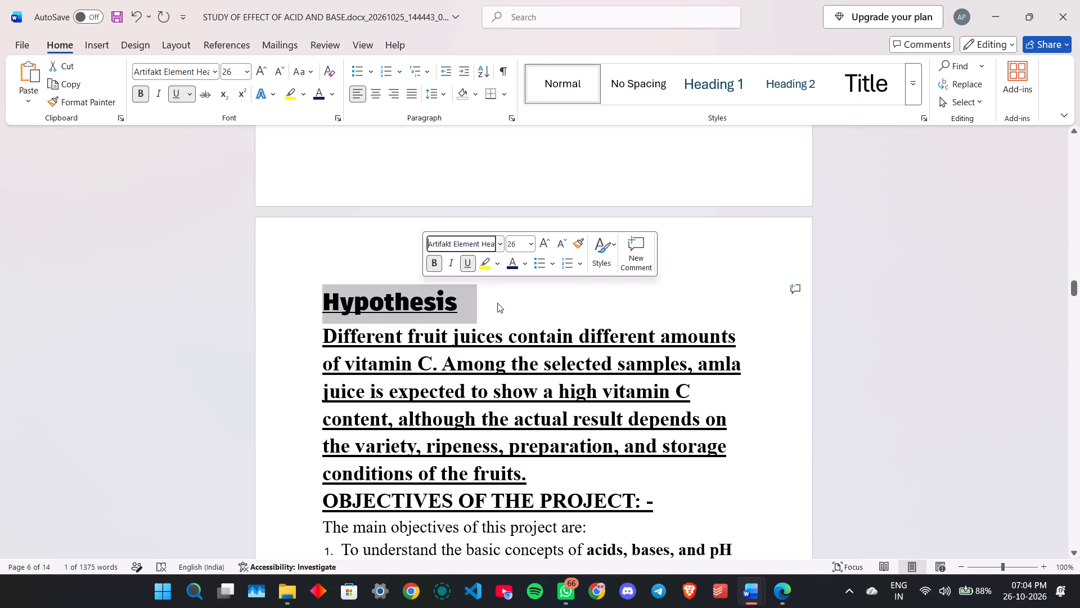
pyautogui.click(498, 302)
# Compare the Hypothesis heading with the Aim and Objectives headings and set its font back to Arial Black.
pyautogui.scroll(19, 525, 370)
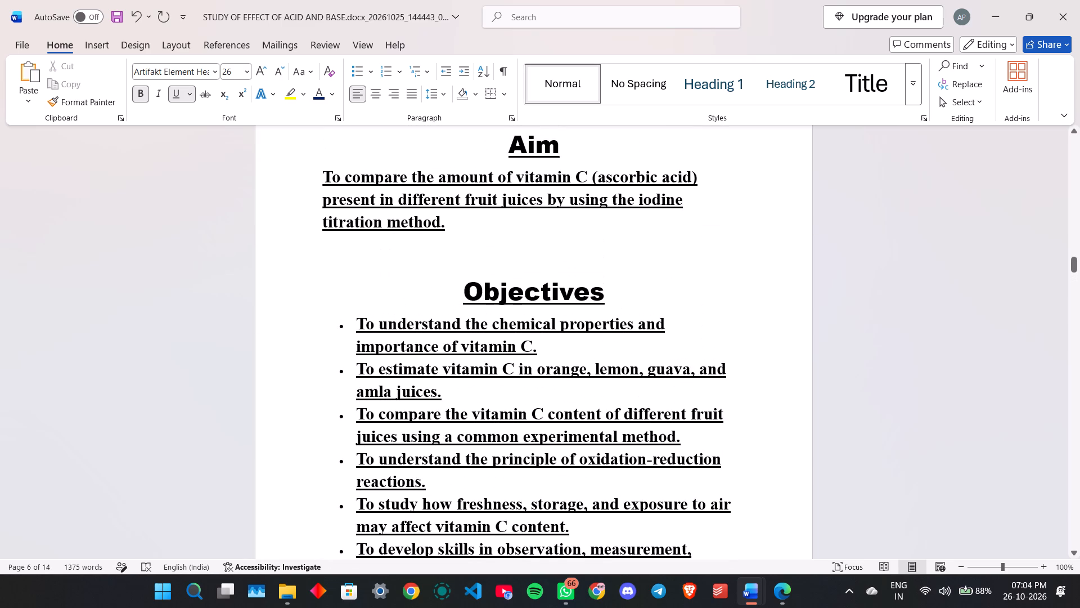
pyautogui.scroll(-2, 413, 536)
pyautogui.scroll(1, 413, 536)
pyautogui.scroll(-15, 413, 536)
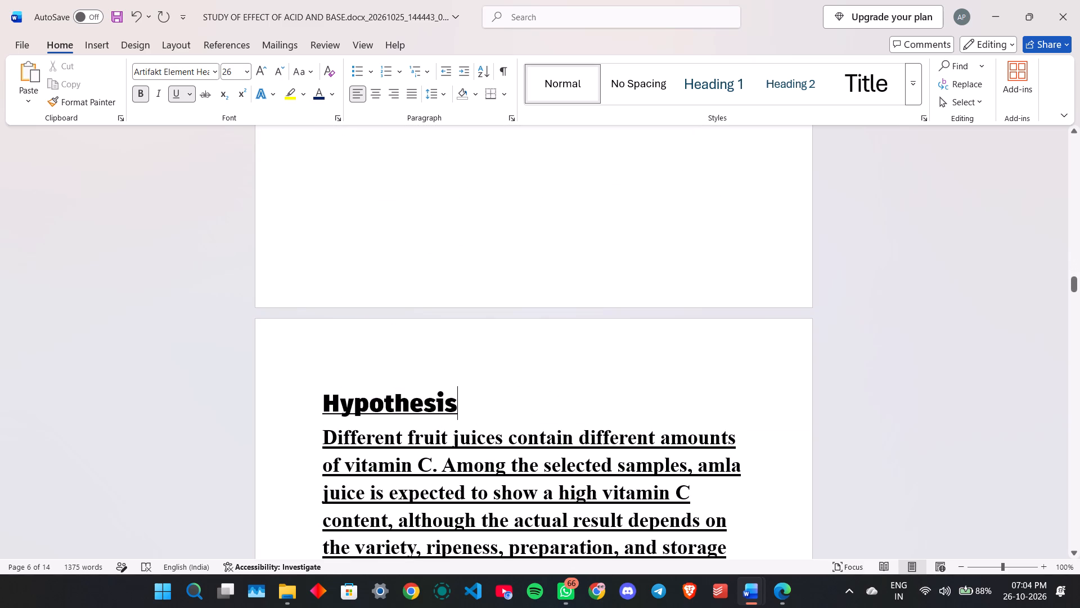
pyautogui.moveTo(325, 403); pyautogui.dragTo(454, 388)
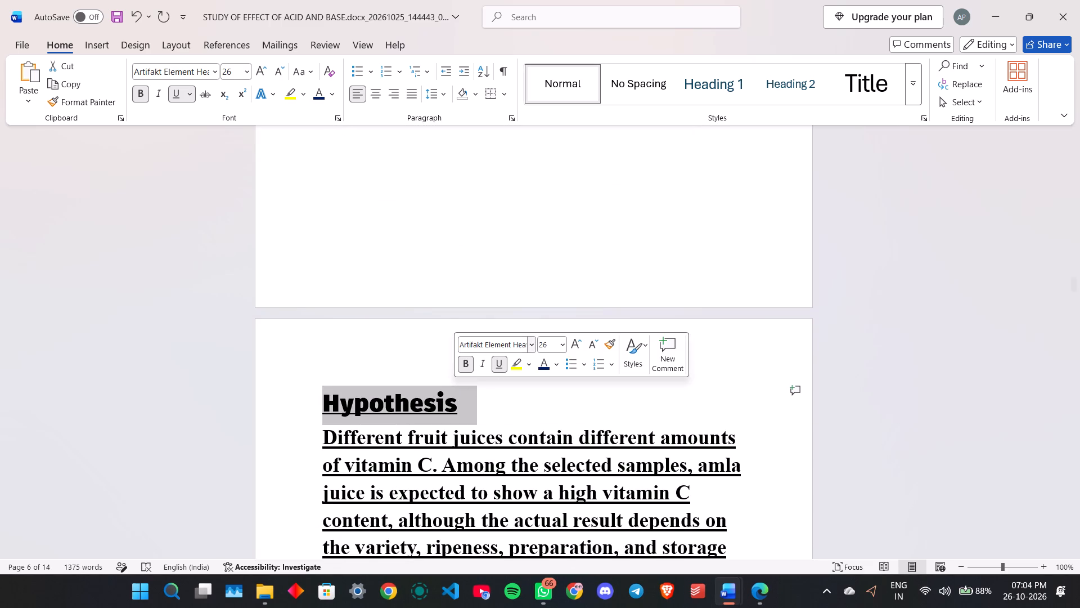
pyautogui.click(528, 348)
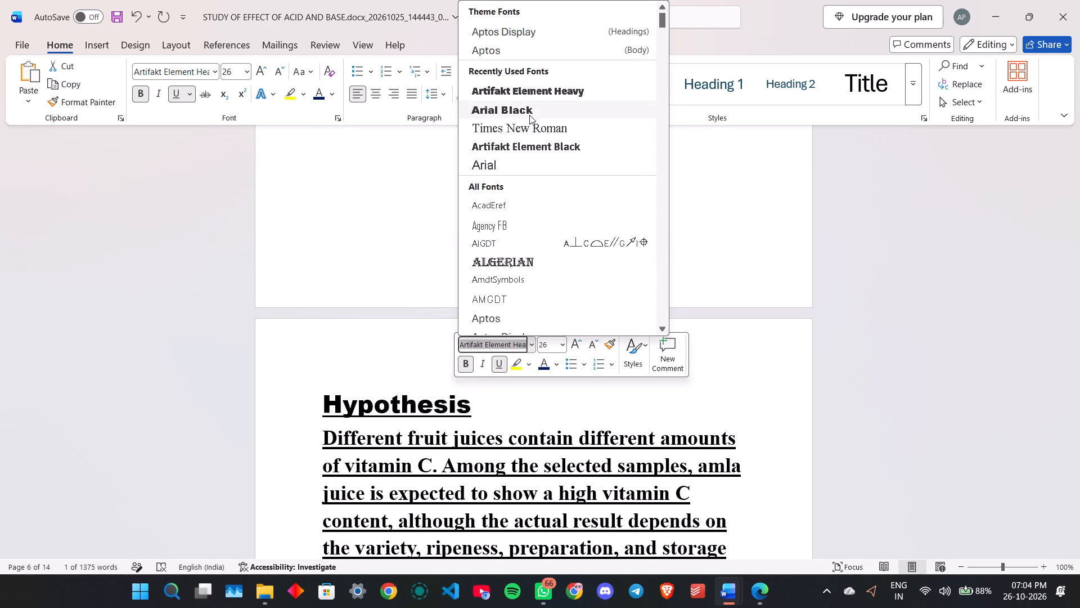
pyautogui.click(529, 115)
pyautogui.click(549, 372)
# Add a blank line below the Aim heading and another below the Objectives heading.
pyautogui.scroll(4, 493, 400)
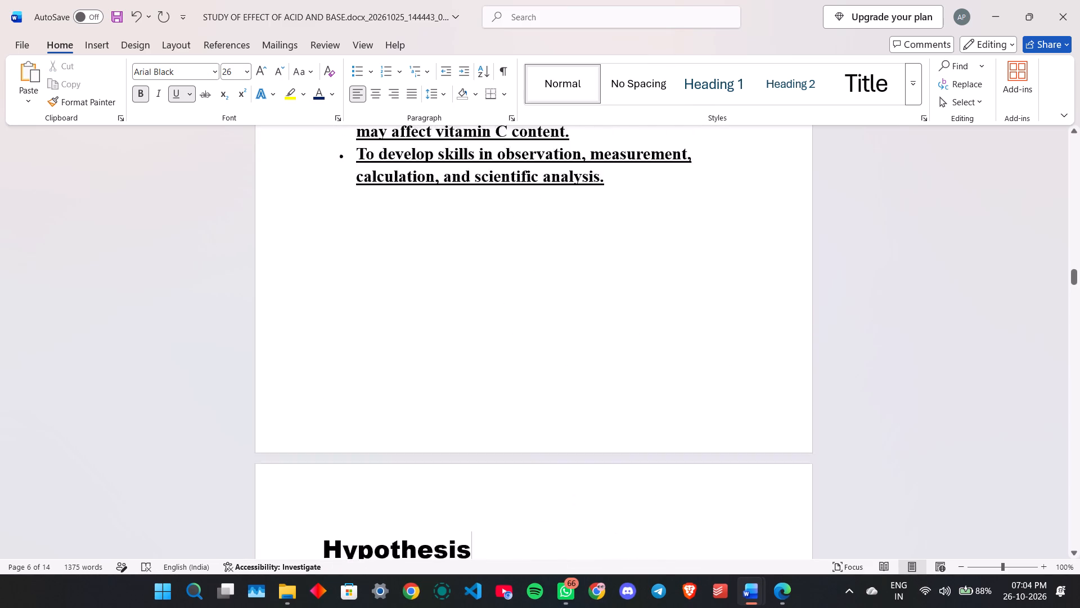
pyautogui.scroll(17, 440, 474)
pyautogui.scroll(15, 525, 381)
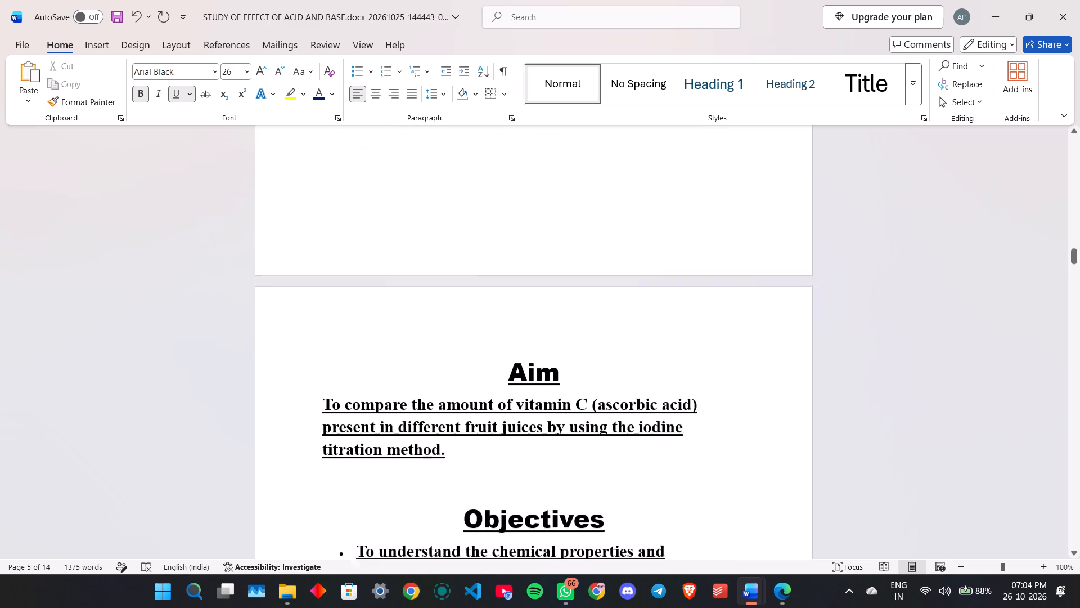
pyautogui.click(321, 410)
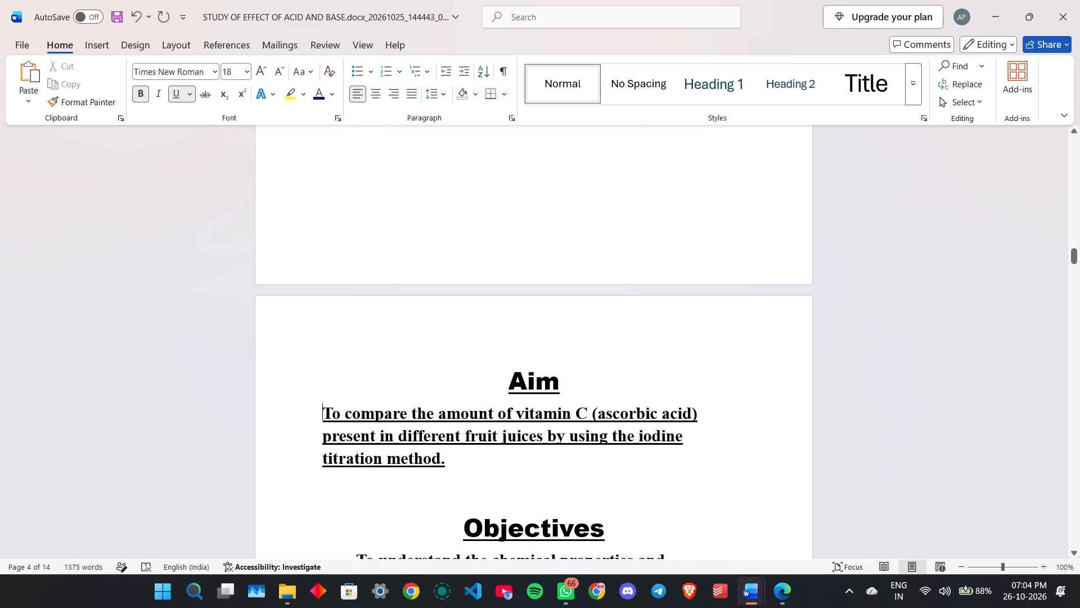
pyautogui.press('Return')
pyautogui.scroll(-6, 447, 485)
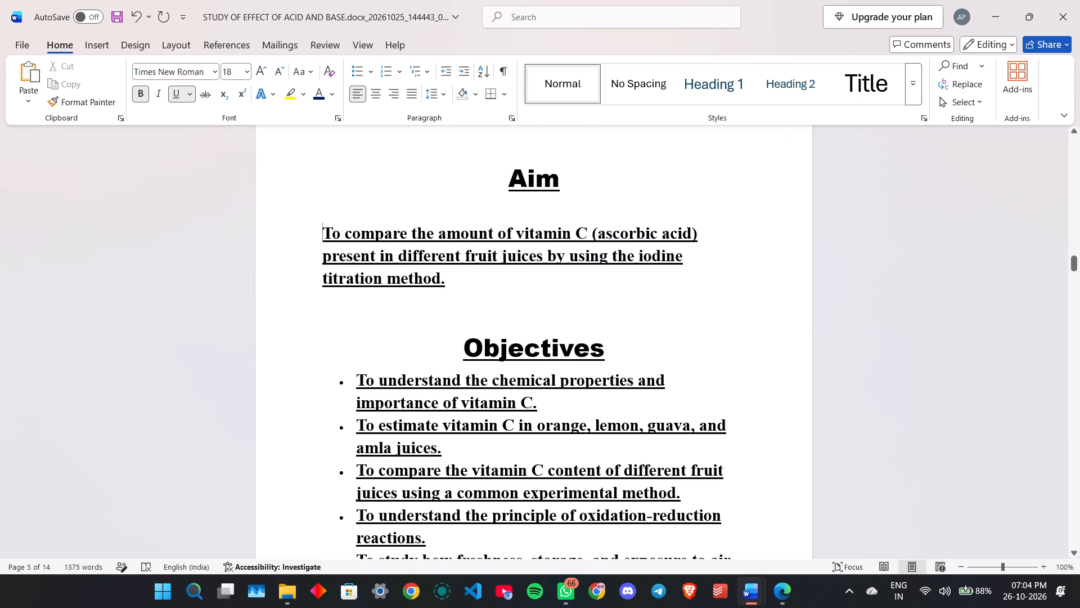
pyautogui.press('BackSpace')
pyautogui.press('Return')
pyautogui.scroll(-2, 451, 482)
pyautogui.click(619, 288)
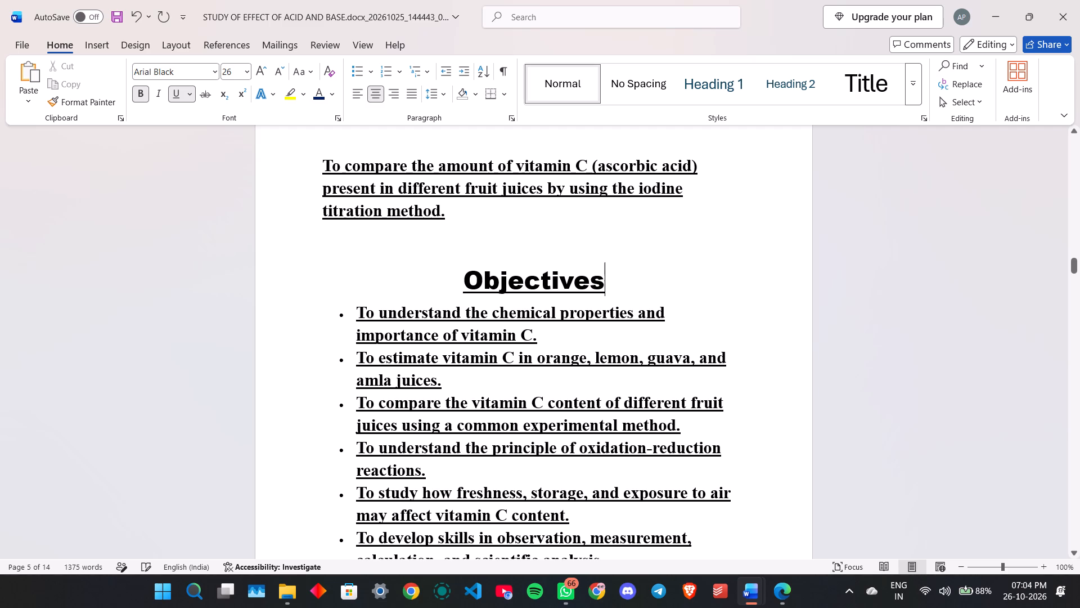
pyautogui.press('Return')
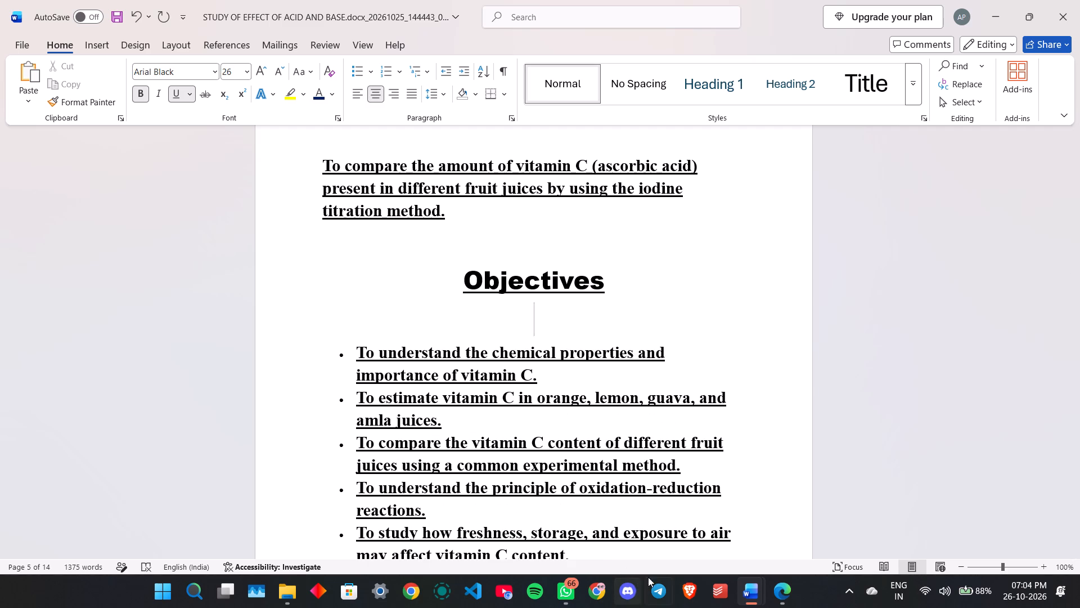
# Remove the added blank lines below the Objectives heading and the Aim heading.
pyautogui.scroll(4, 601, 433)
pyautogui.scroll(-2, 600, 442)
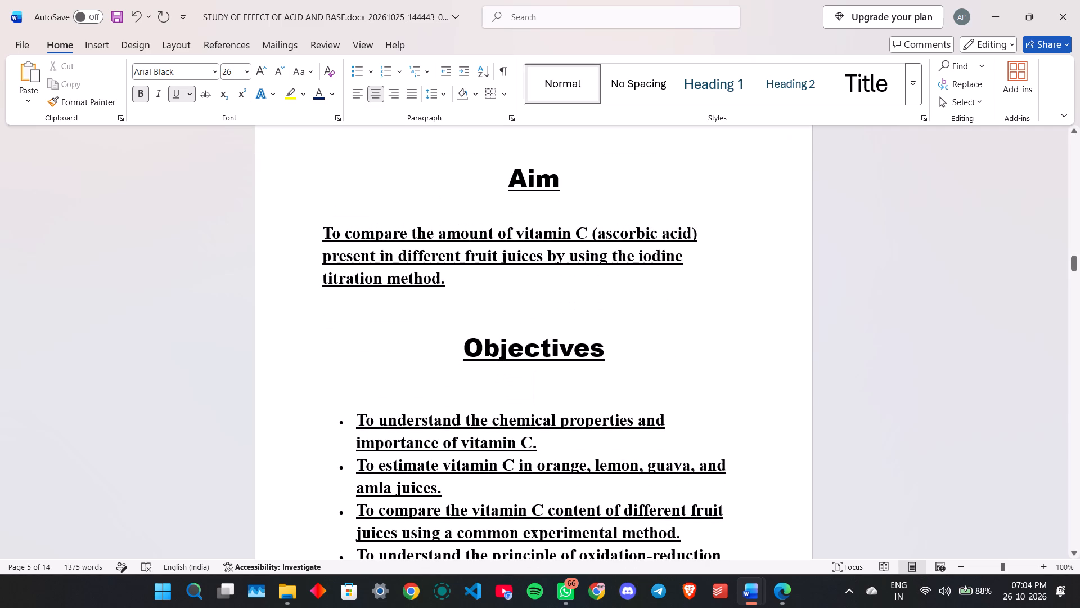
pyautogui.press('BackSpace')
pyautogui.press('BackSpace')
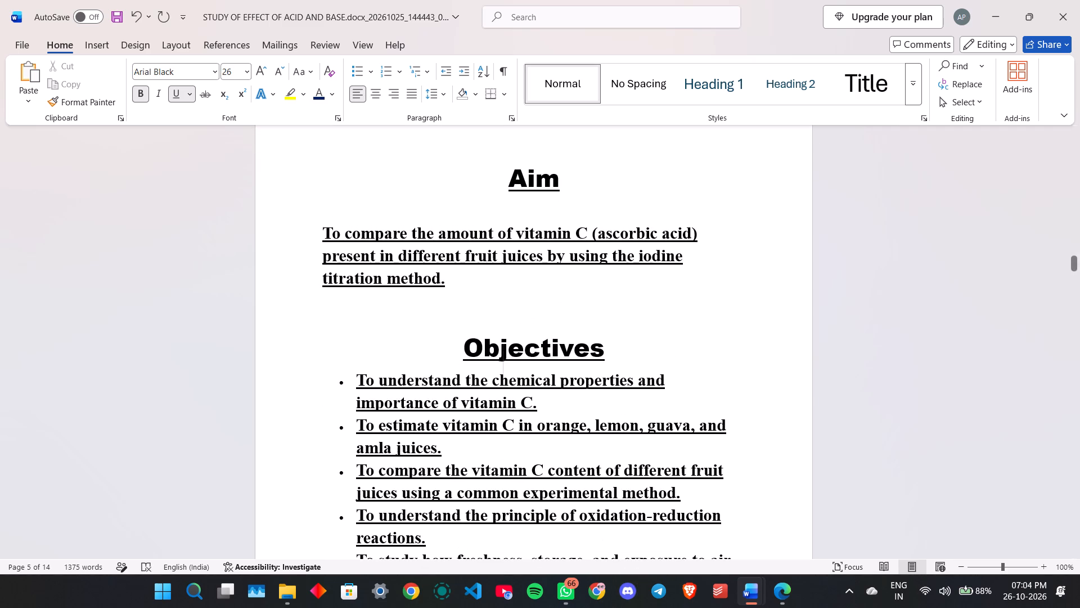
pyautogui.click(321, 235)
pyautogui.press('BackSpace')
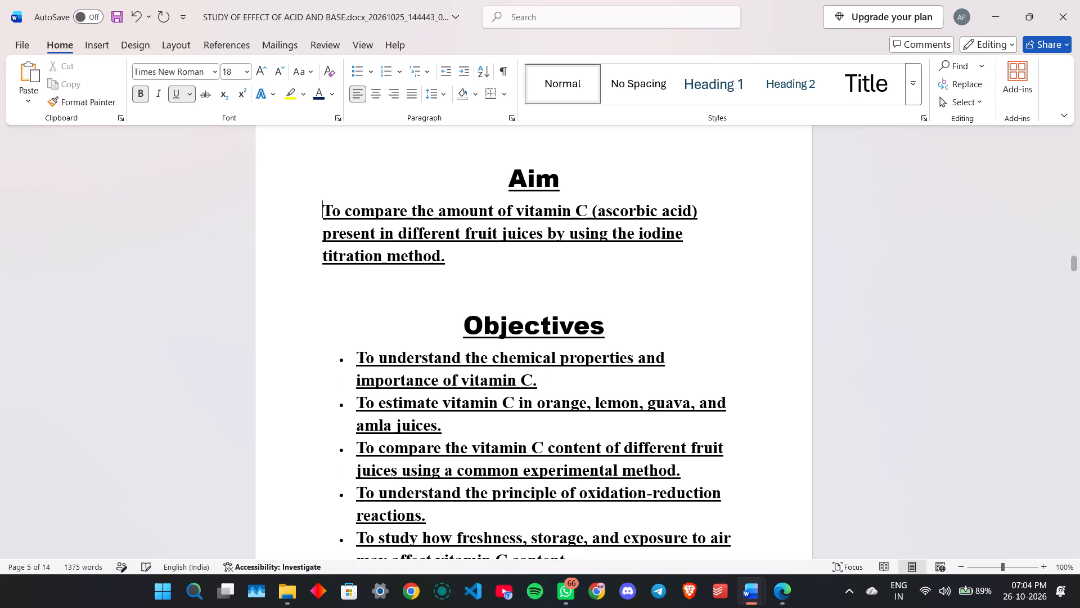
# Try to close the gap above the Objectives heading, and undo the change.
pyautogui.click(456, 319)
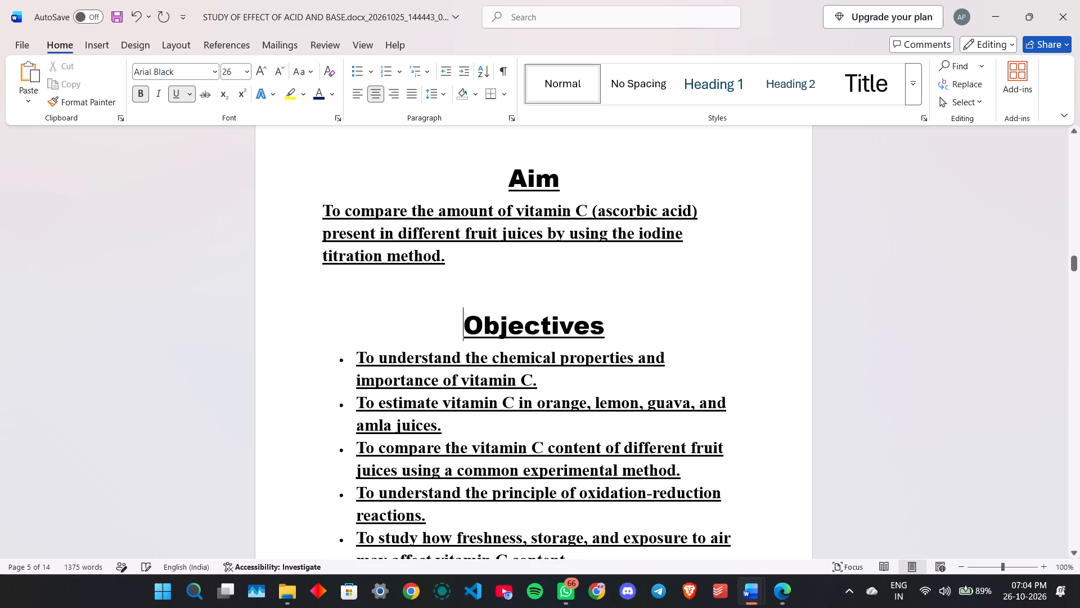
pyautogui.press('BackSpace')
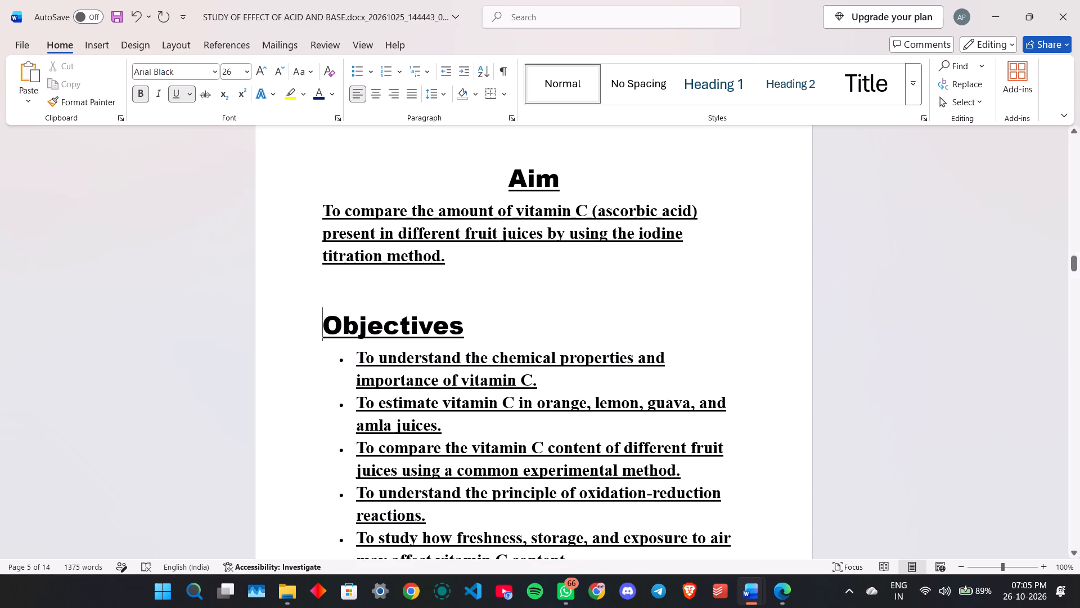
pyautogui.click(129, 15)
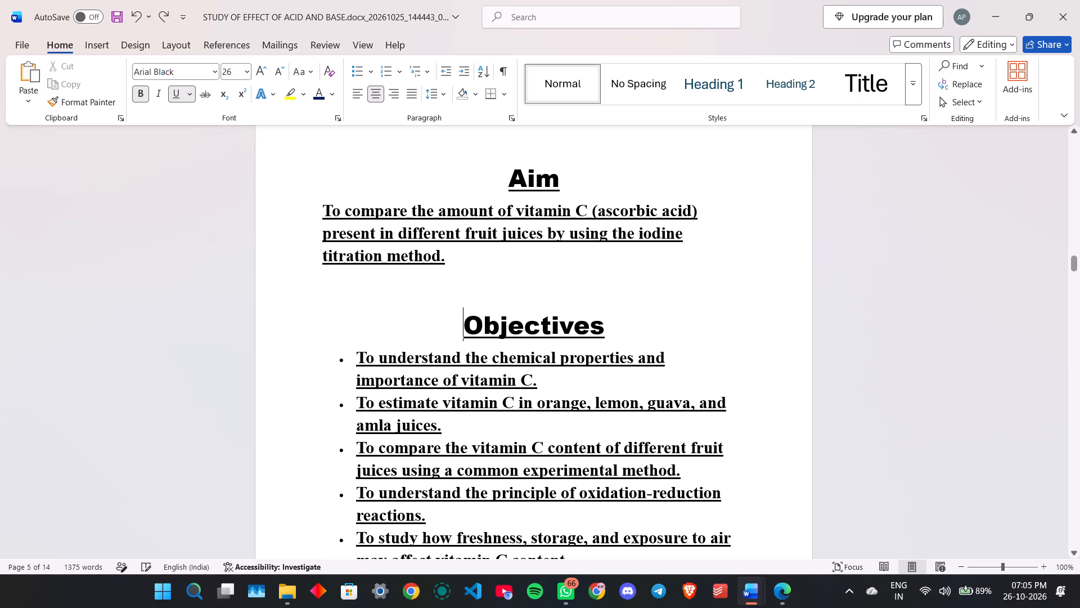
# Delete the old "OBJECTIVES OF THE PROJECT" section with its intro line and five numbered points below the Hypothesis paragraph.
pyautogui.scroll(-15, 405, 375)
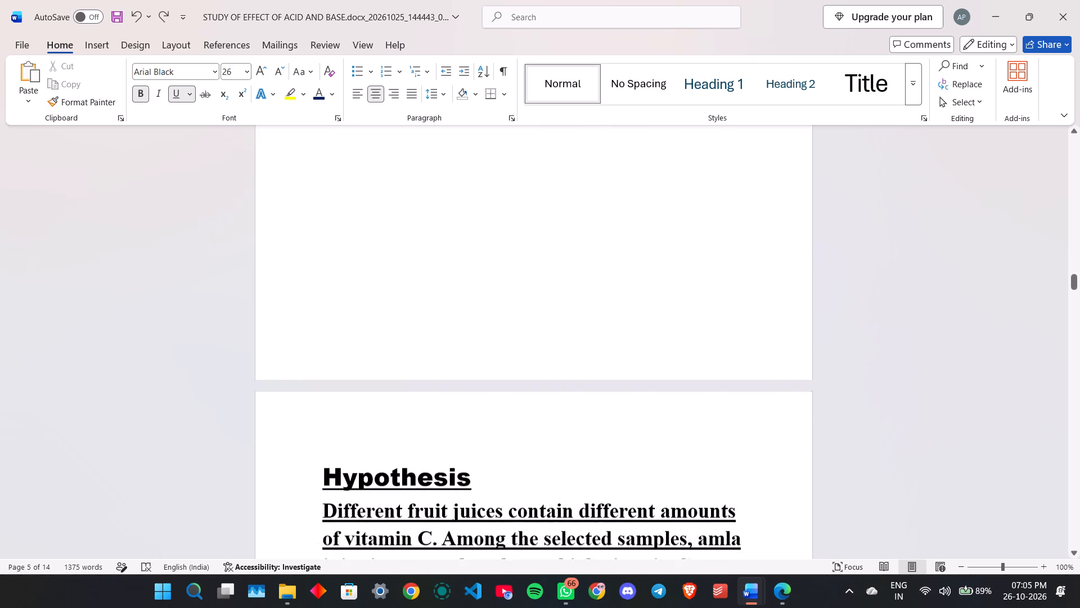
pyautogui.scroll(-10, 608, 352)
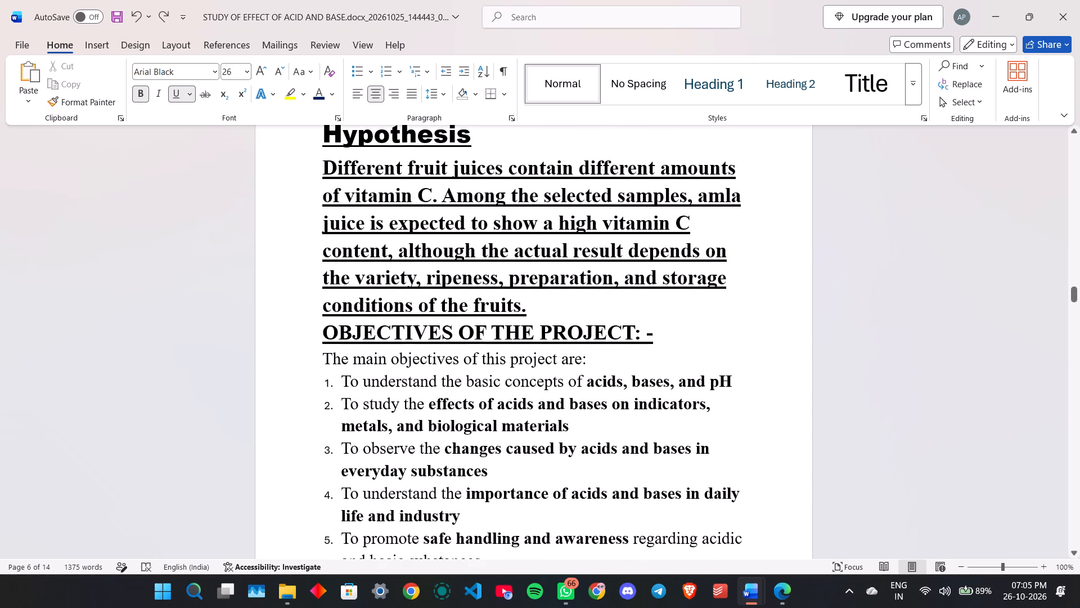
pyautogui.moveTo(321, 324); pyautogui.dragTo(606, 556)
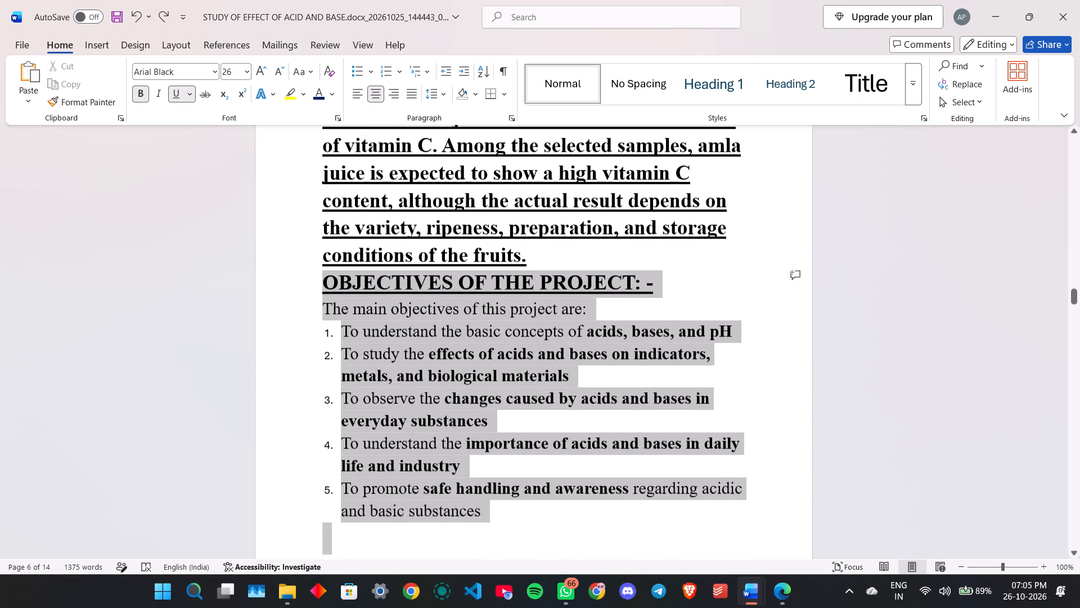
pyautogui.moveTo(606, 556); pyautogui.dragTo(505, 459)
pyautogui.press('BackSpace')
pyautogui.scroll(5, 475, 444)
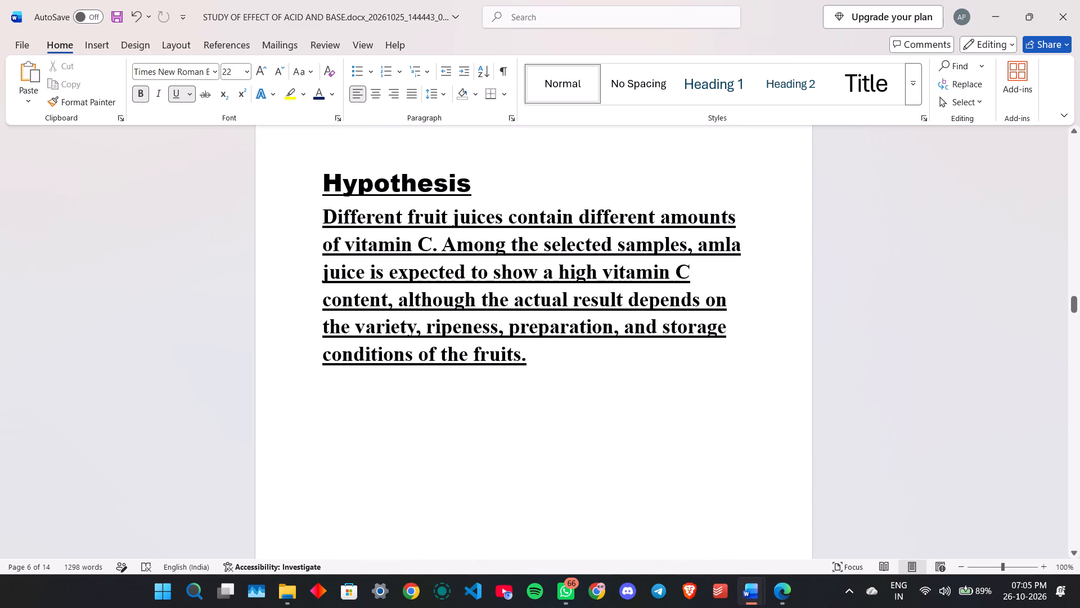
pyautogui.moveTo(321, 231); pyautogui.dragTo(468, 384)
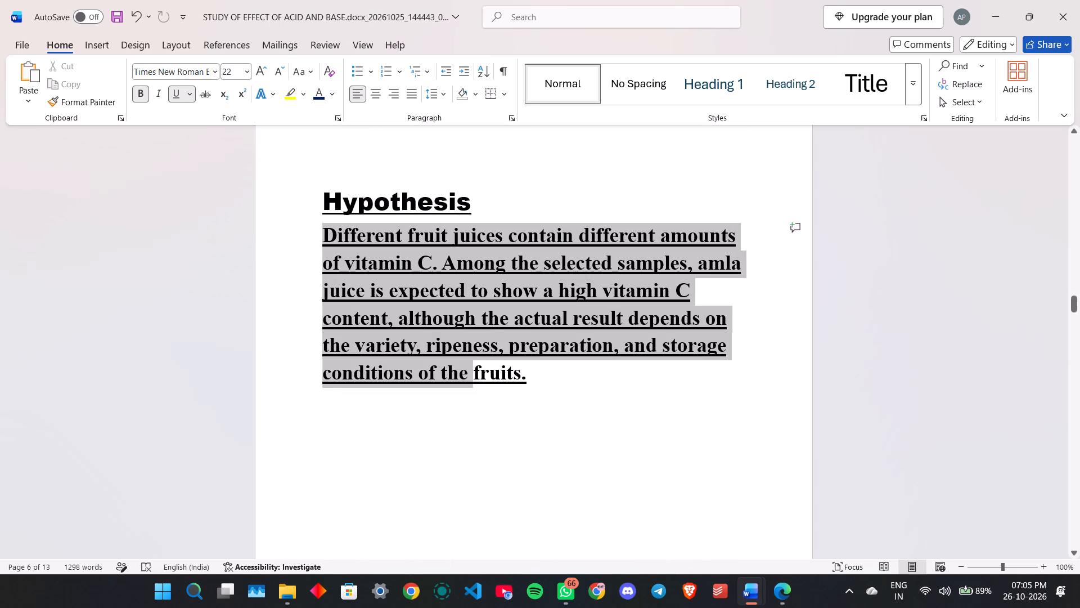
pyautogui.moveTo(468, 384); pyautogui.dragTo(501, 387)
pyautogui.click(462, 431)
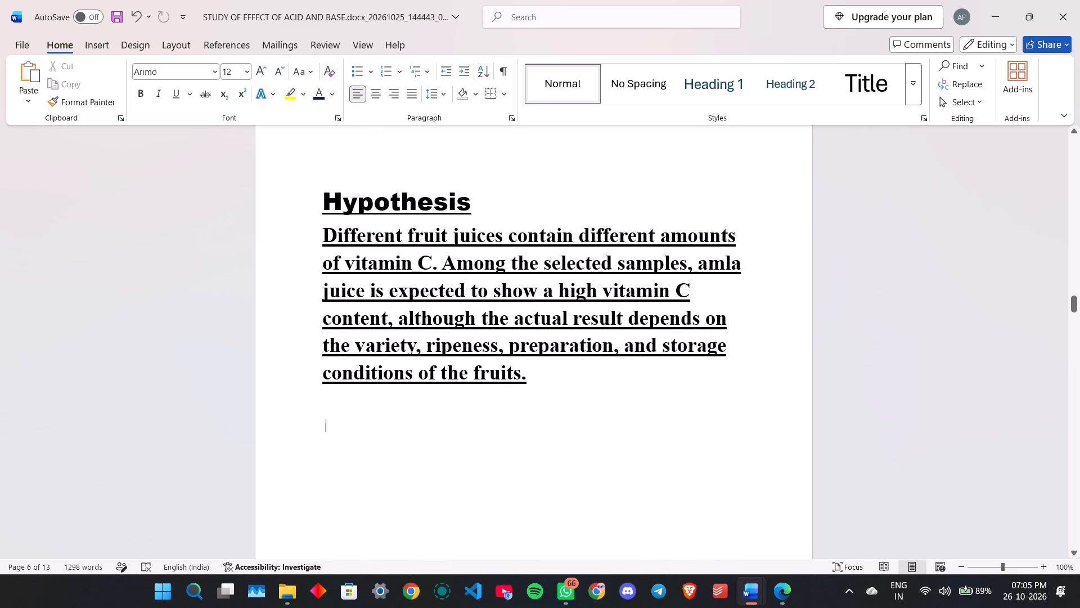
pyautogui.moveTo(327, 236); pyautogui.dragTo(524, 372)
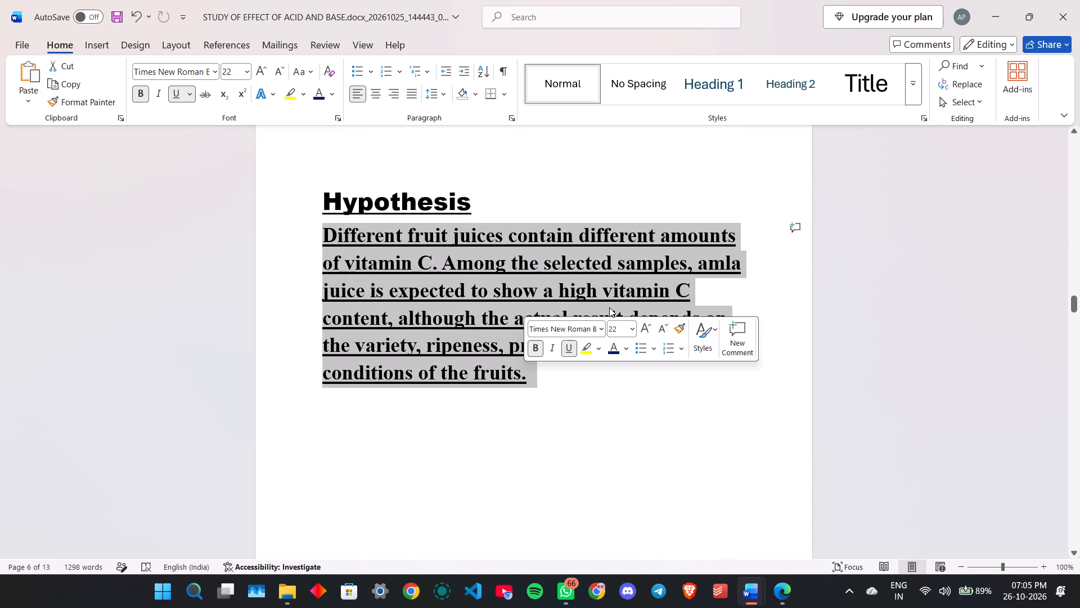
pyautogui.click(629, 329)
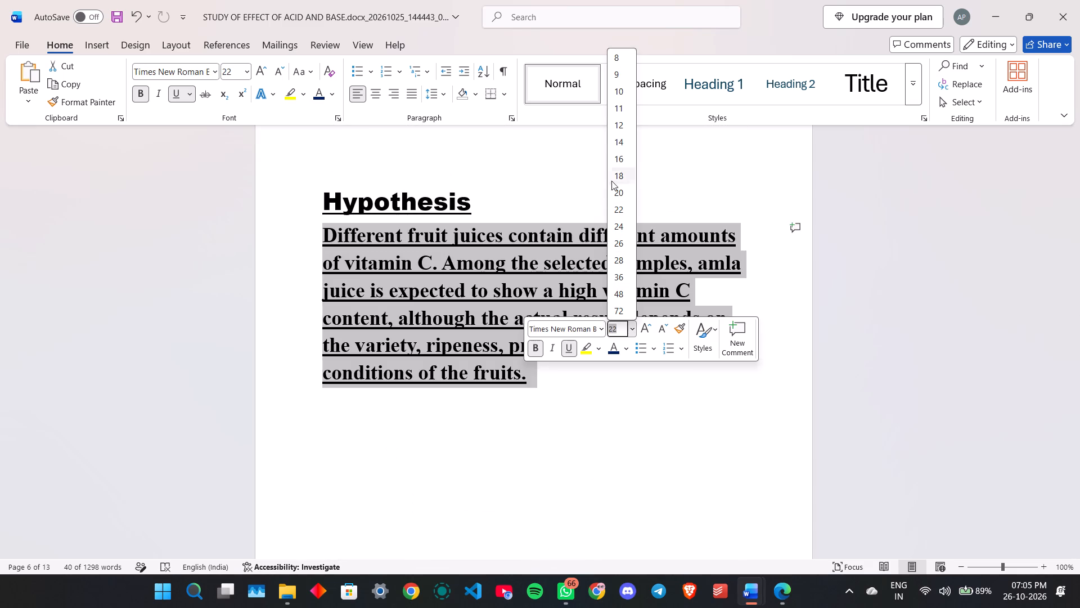
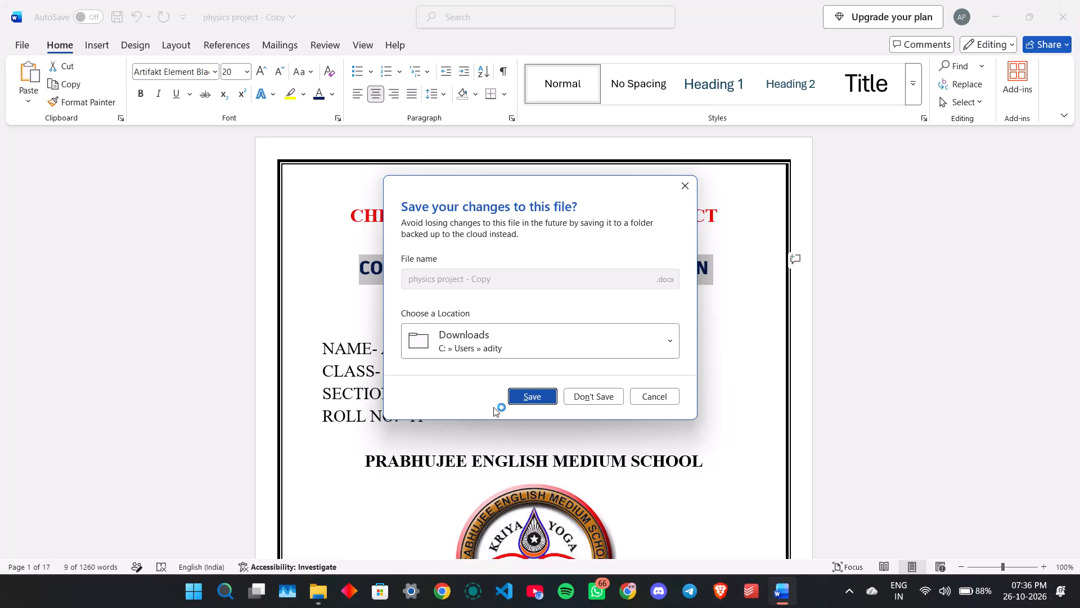
# Save the changes to "physics project - Copy" in Downloads as the document closes, and close the Downloads folder window.
pyautogui.click(523, 397)
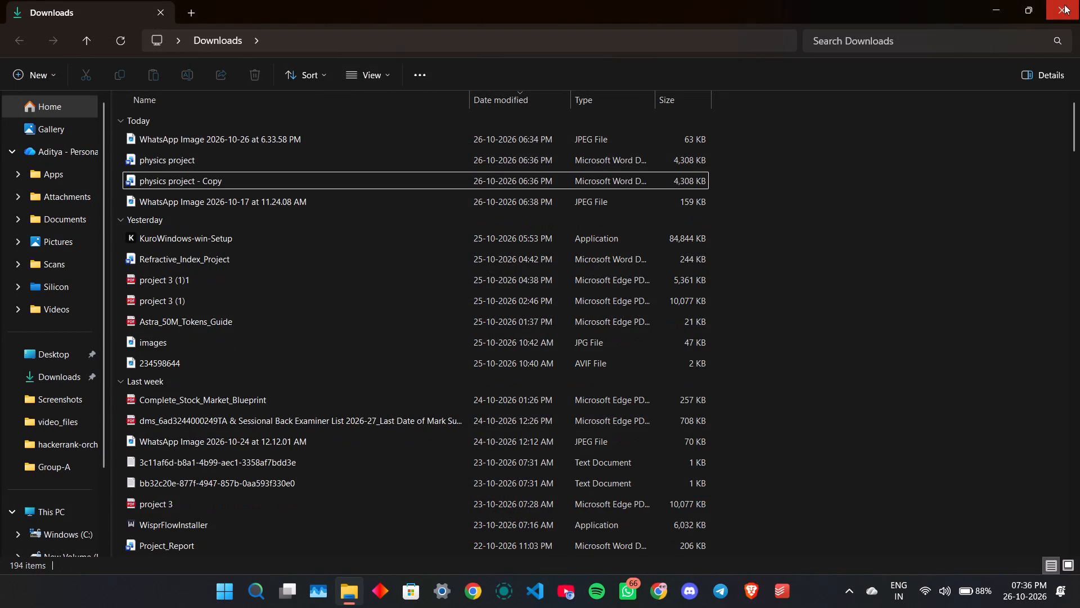
pyautogui.click(1066, 5)
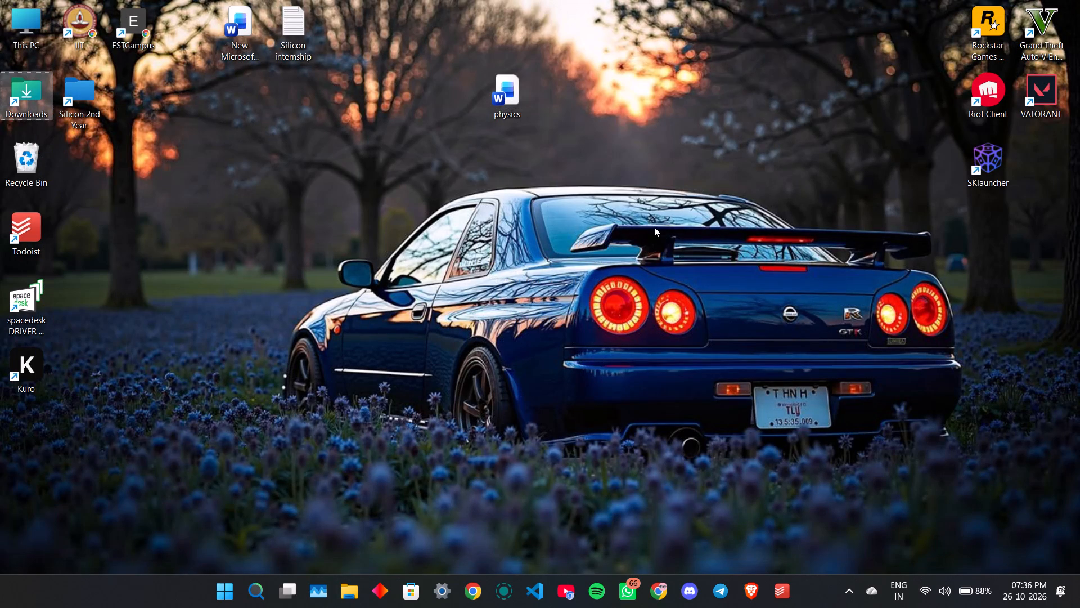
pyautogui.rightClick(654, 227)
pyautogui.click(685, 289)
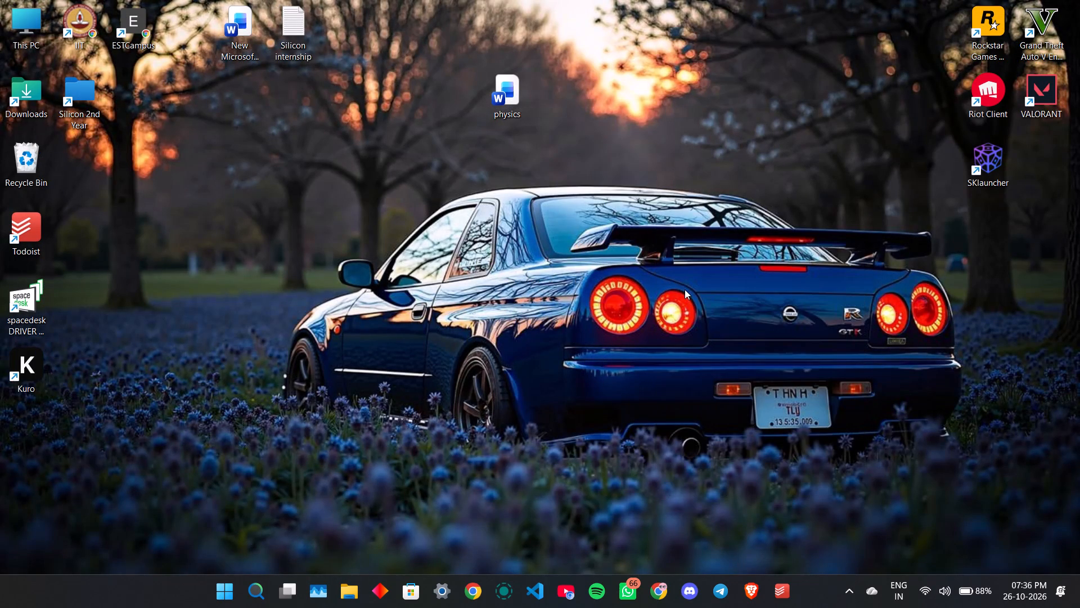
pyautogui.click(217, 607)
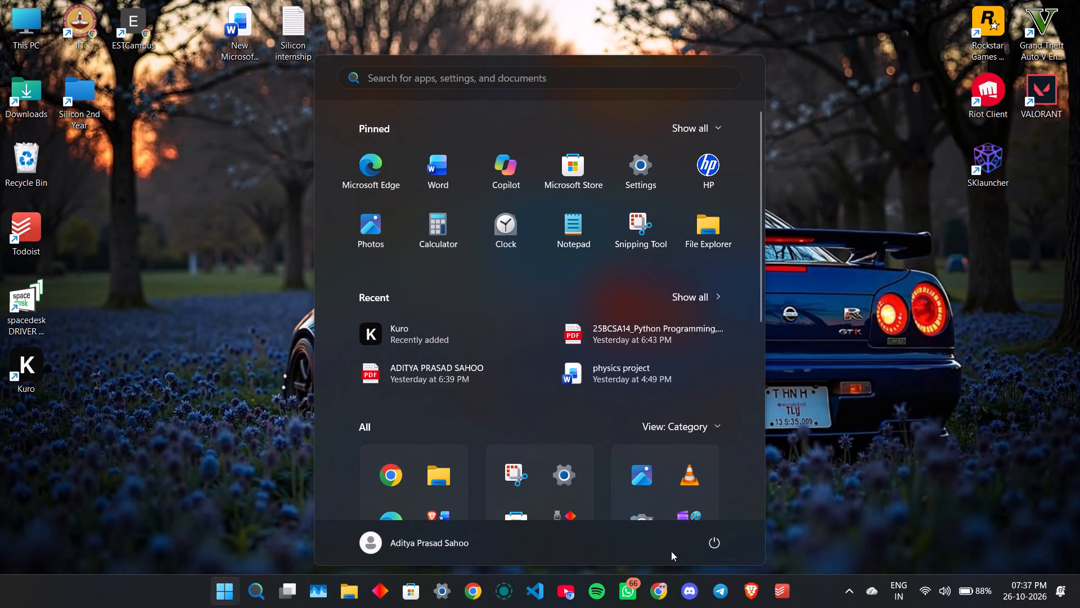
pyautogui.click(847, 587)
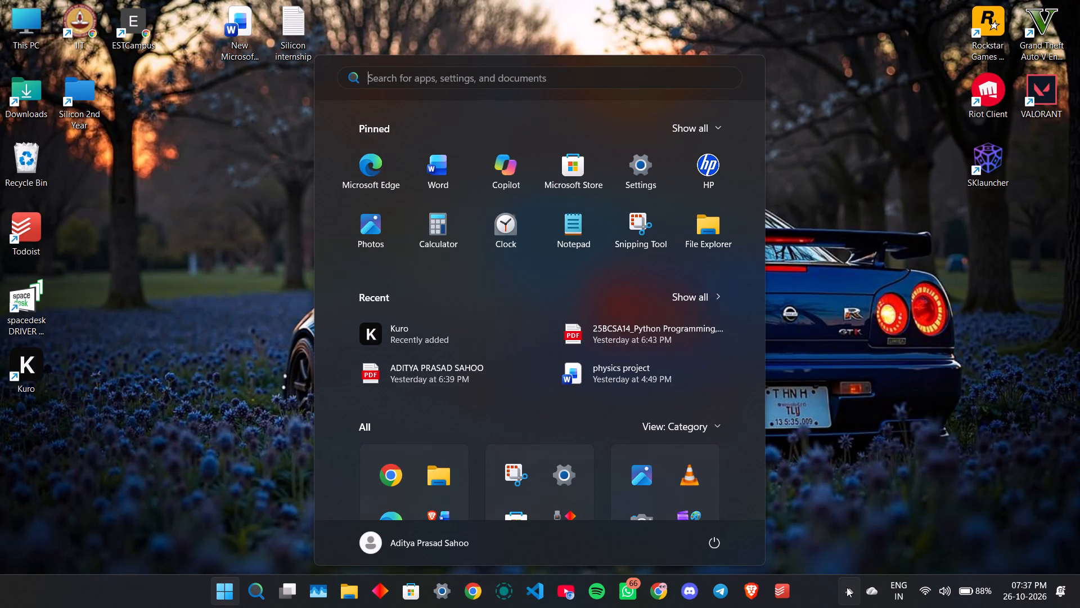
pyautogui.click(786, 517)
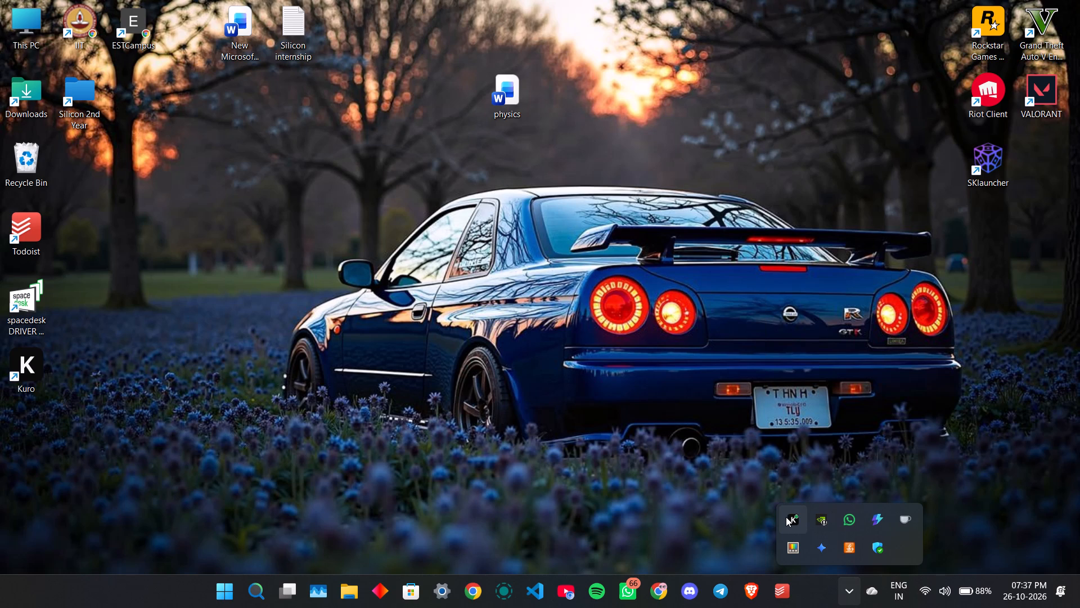
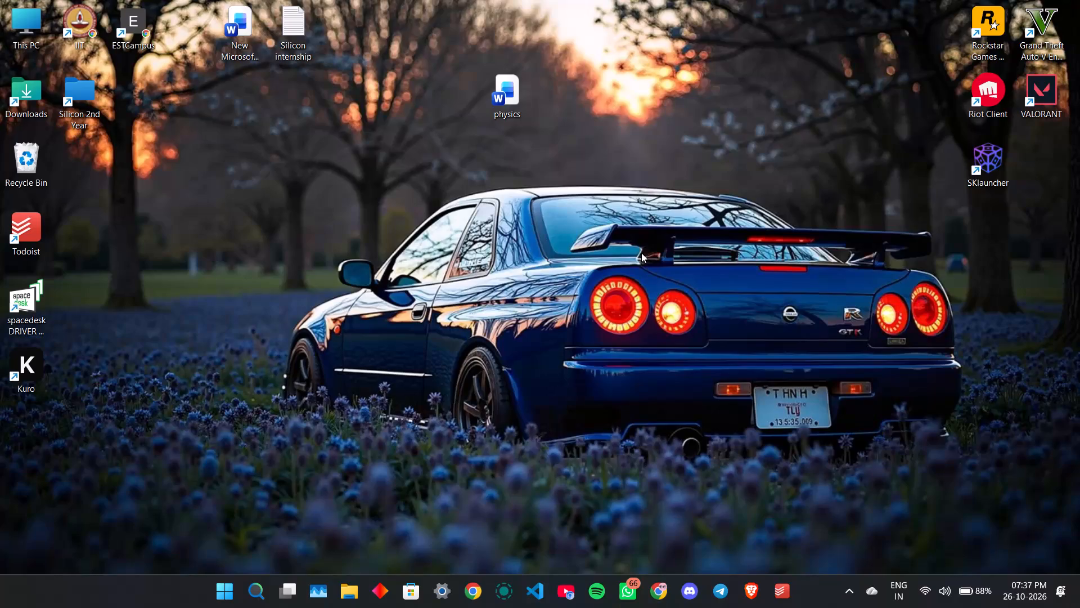
# Shut down the computer from the desktop.
pyautogui.hotkey('alt', 'F4')
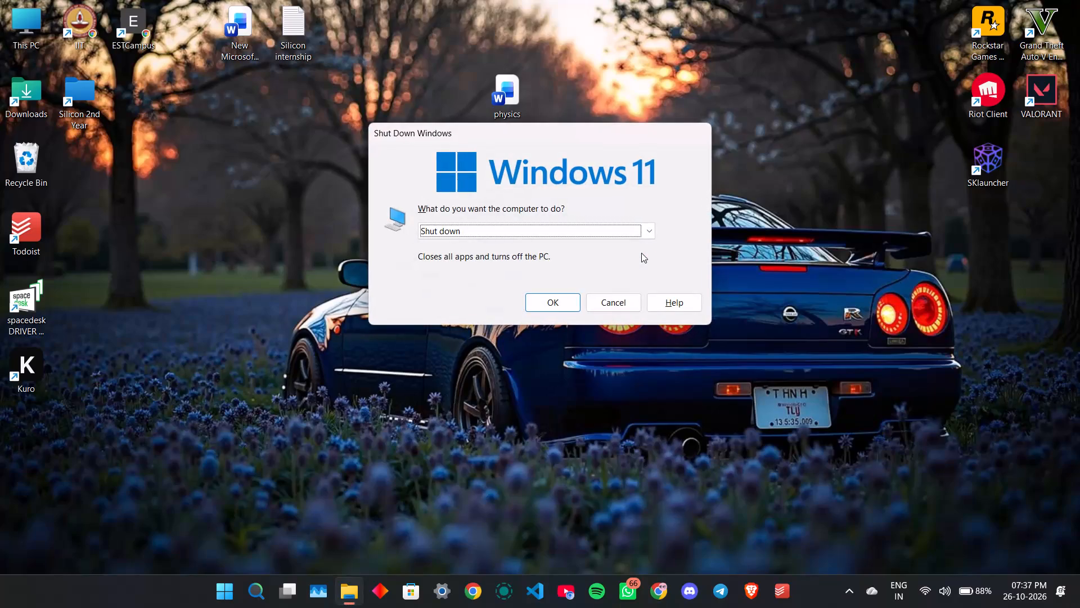
pyautogui.press('Return')
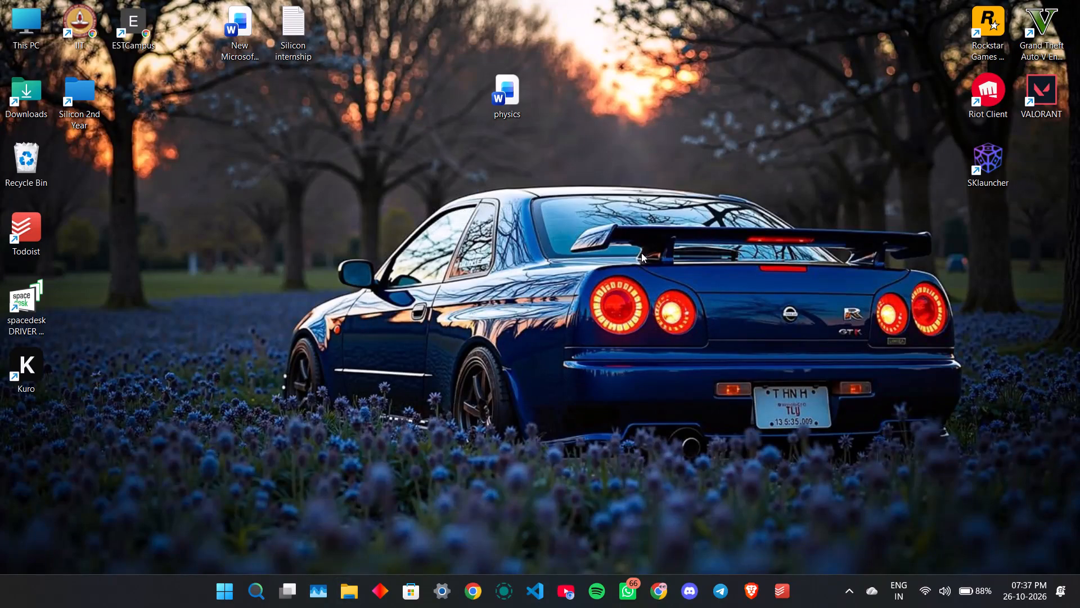